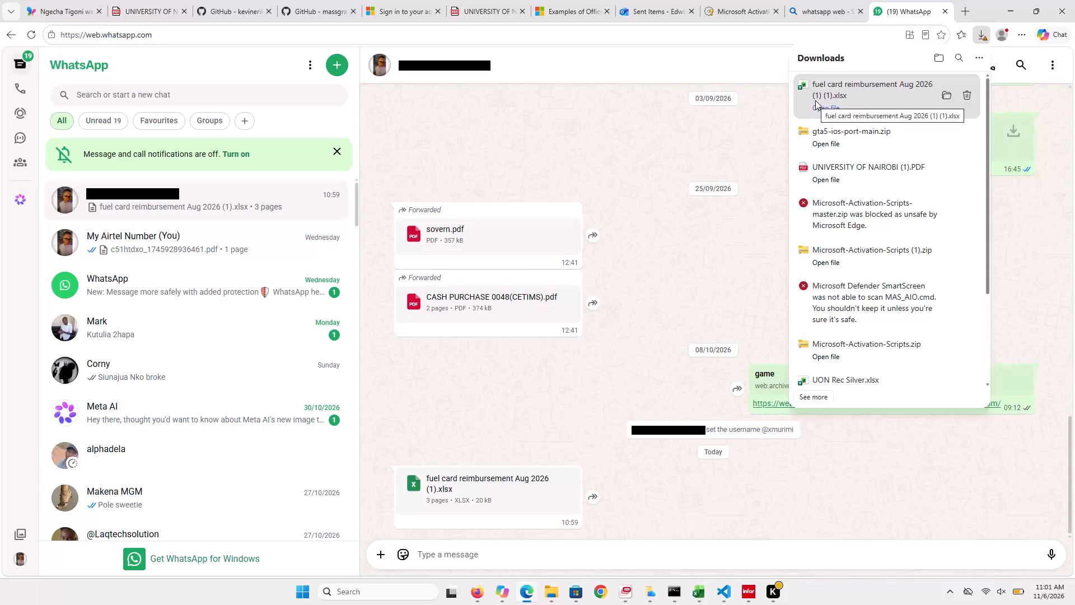
Open the downloaded workbook "fuel card reimbursement Aug 2026 (1) (1)" from its location in the Downloads folder.
{"action": "left_click", "coordinate": [821, 109]}
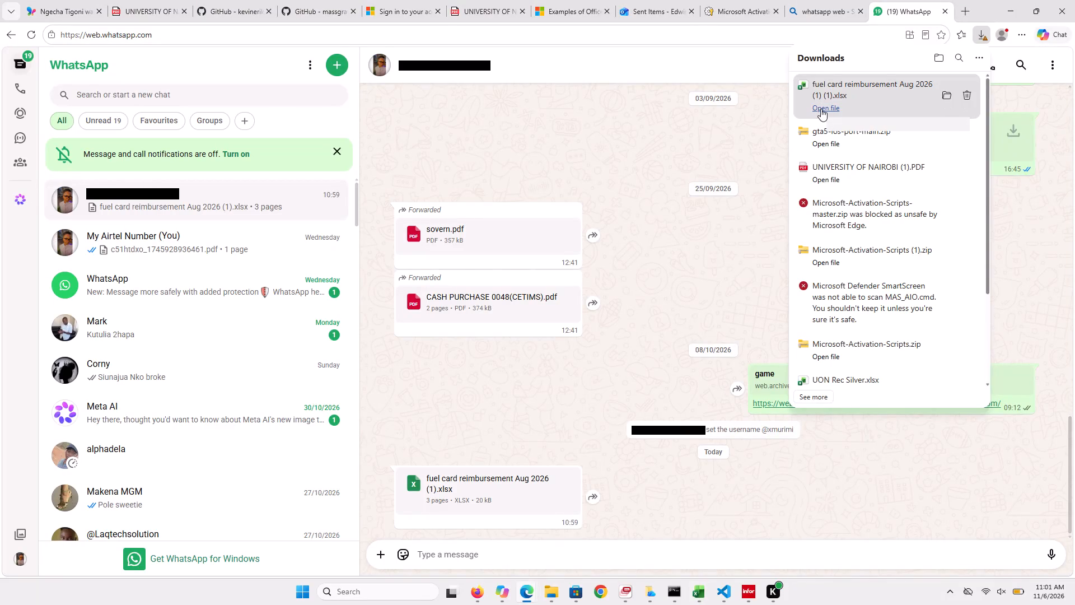
{"action": "left_click", "coordinate": [887, 89]}
{"action": "left_click", "coordinate": [946, 92]}
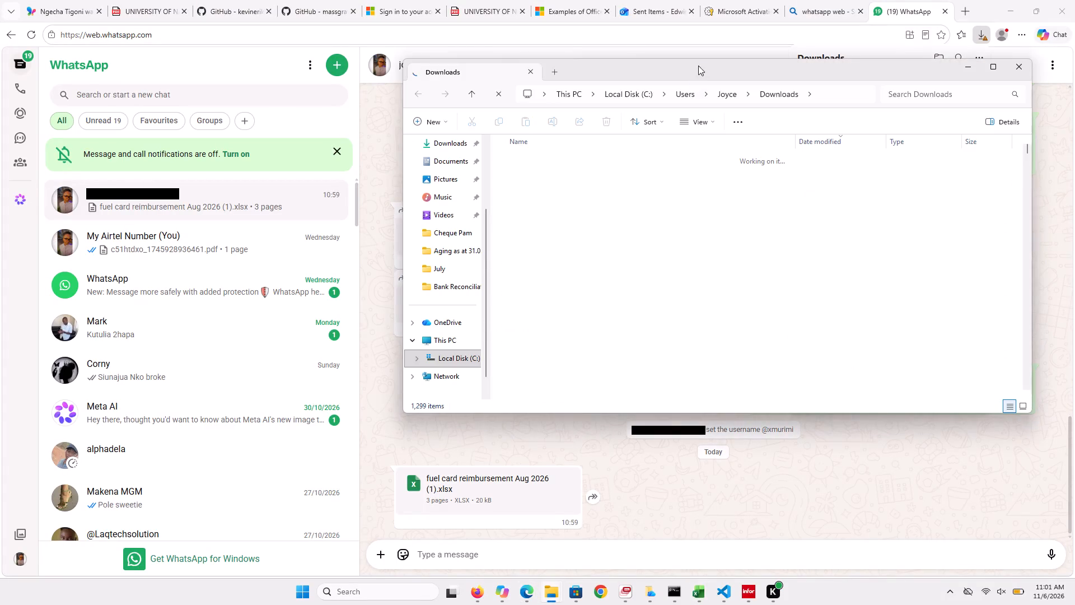
{"action": "double_click", "coordinate": [613, 172]}
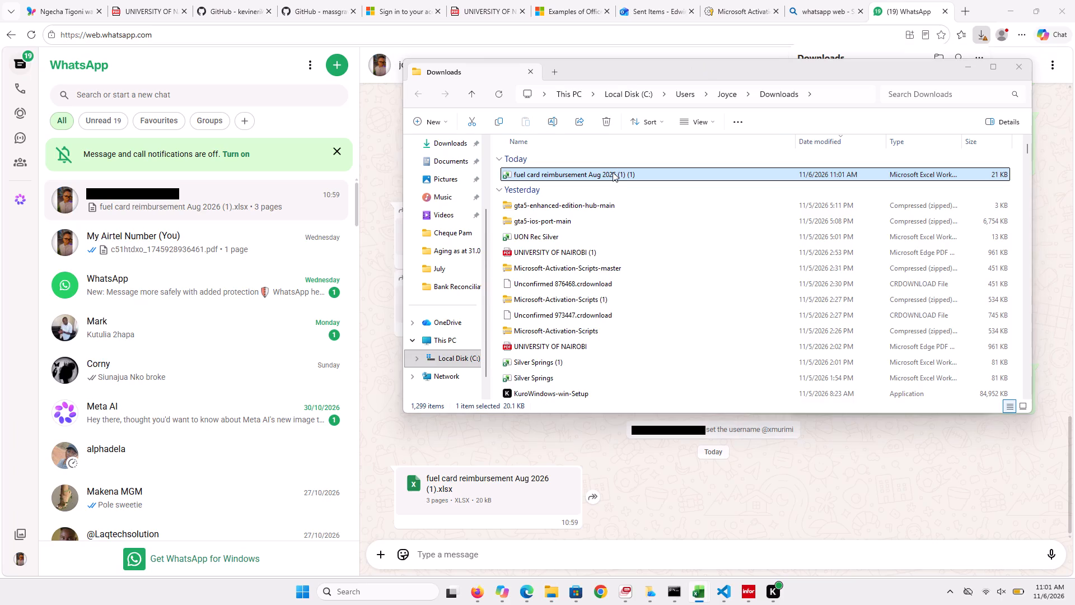
Open the workbook "fuel card reimbursement Aug 2026 (1) (1)" from the Downloads folder in Excel.
{"action": "double_click", "coordinate": [613, 172]}
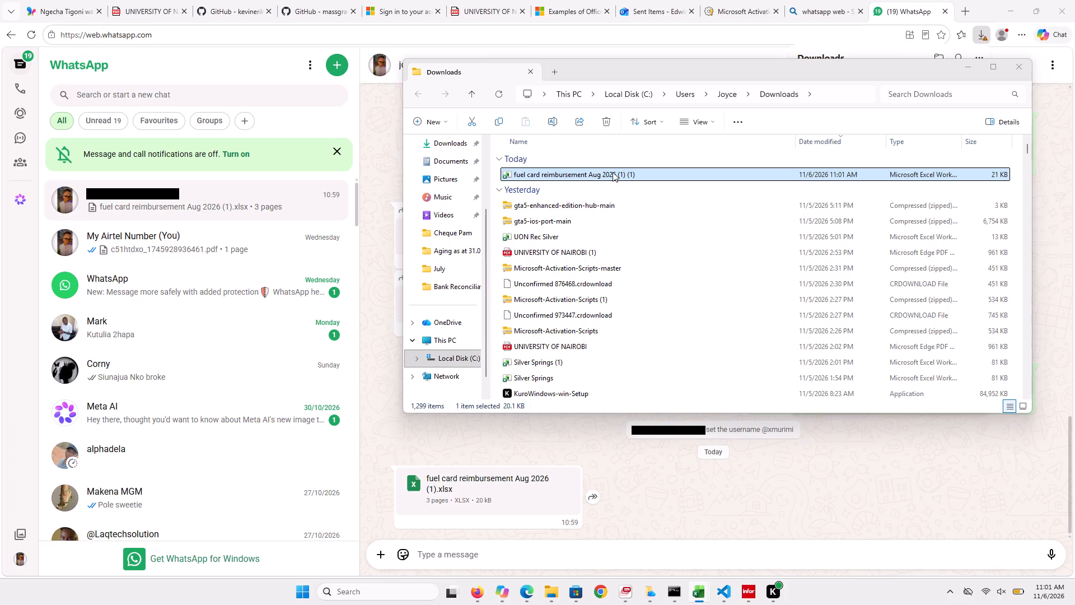
Open the workbook "fuel card reimbursement Aug 2026 (1) (1)" from the Downloads folder again in Excel.
{"action": "double_click", "coordinate": [613, 172]}
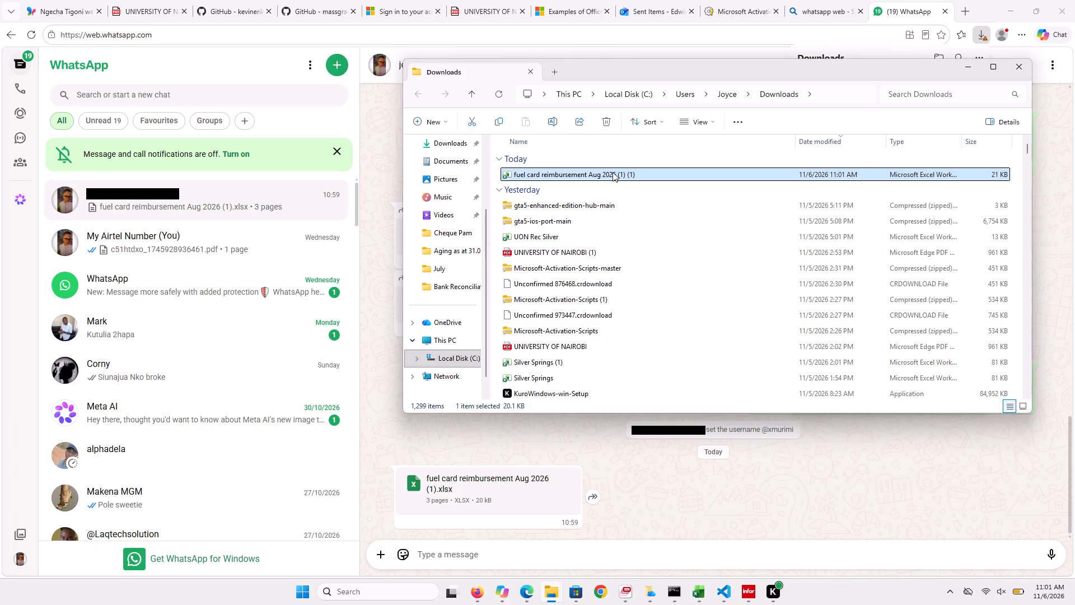
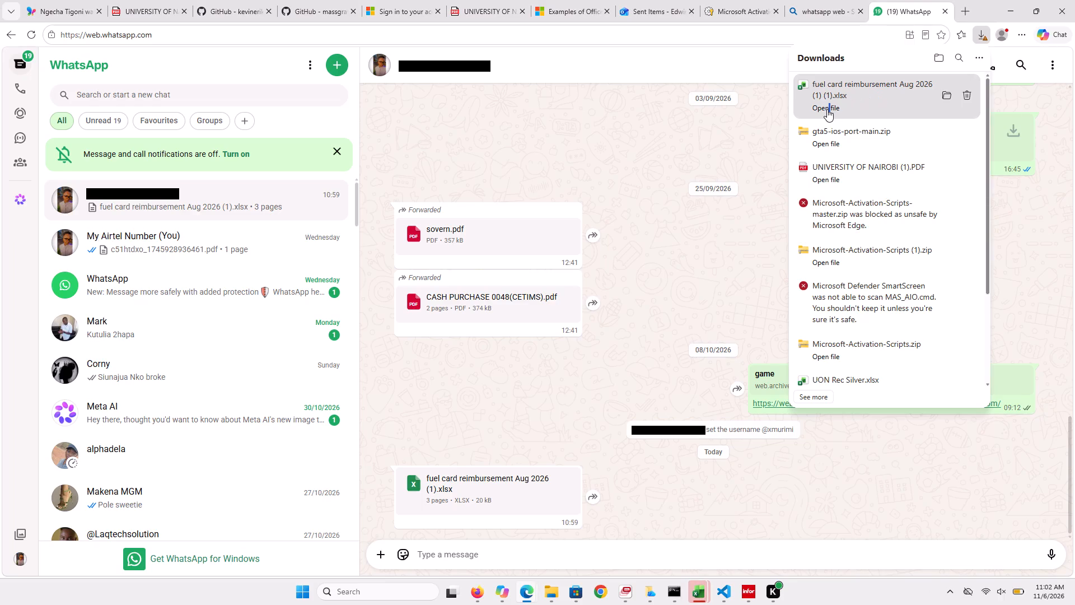
Switch to the open File Explorer window showing the gta5-ios-port-main folder.
{"action": "left_click", "coordinate": [548, 589]}
{"action": "left_click", "coordinate": [457, 536]}
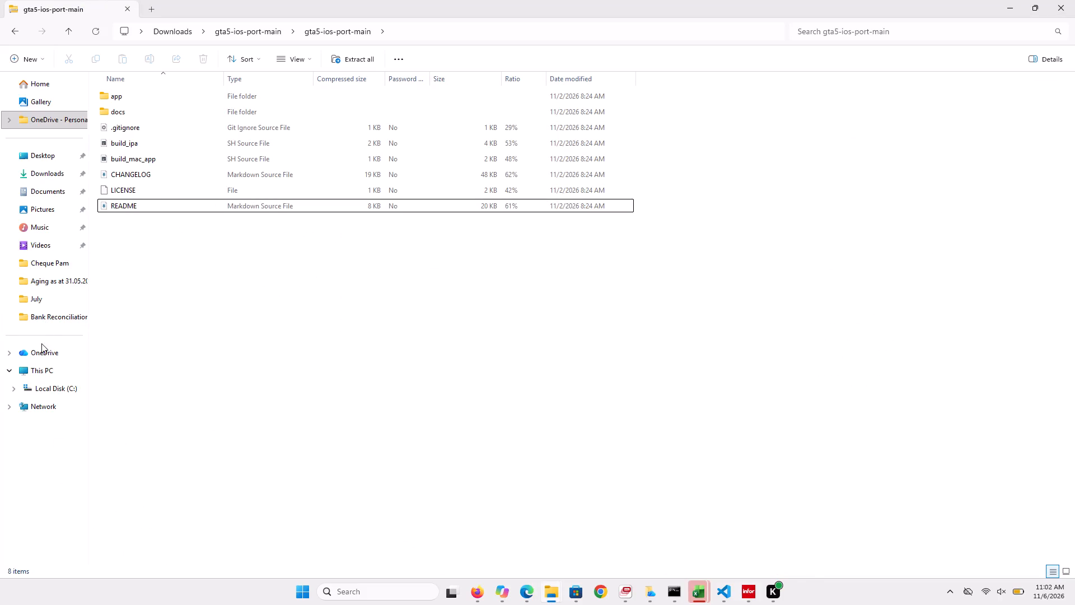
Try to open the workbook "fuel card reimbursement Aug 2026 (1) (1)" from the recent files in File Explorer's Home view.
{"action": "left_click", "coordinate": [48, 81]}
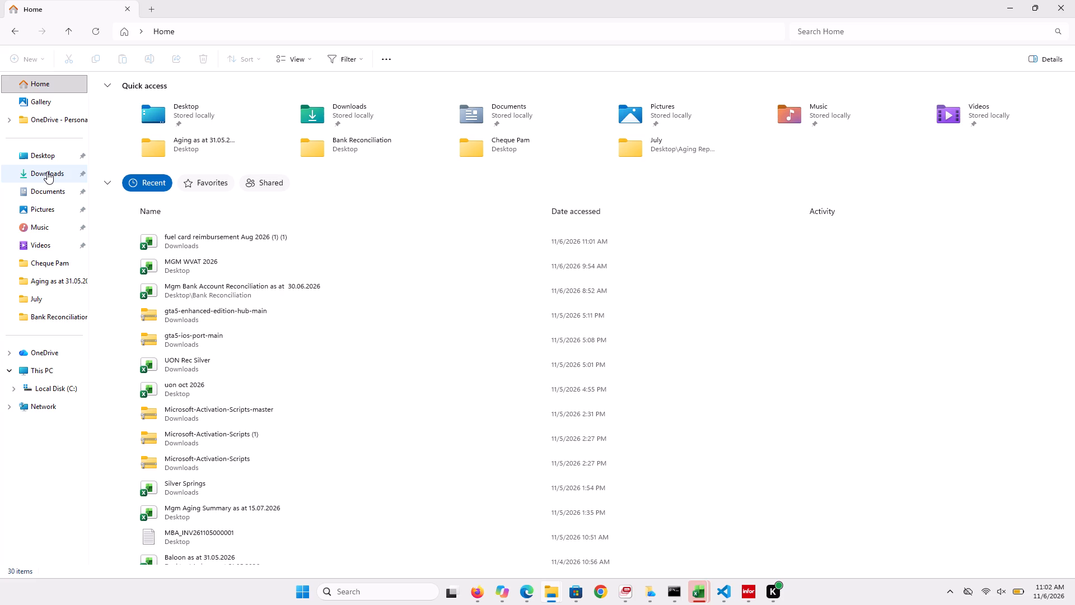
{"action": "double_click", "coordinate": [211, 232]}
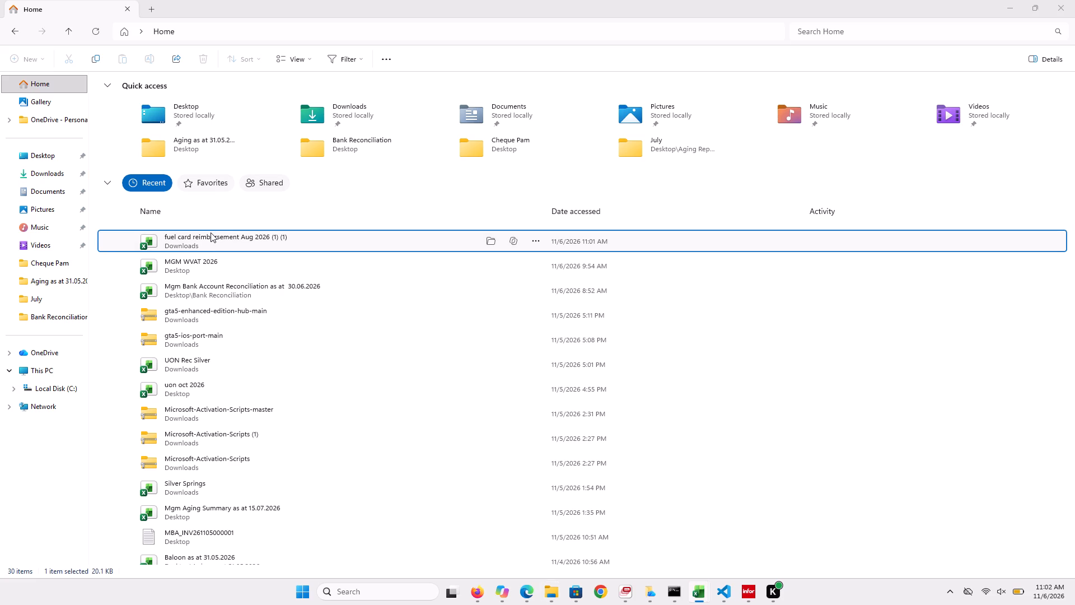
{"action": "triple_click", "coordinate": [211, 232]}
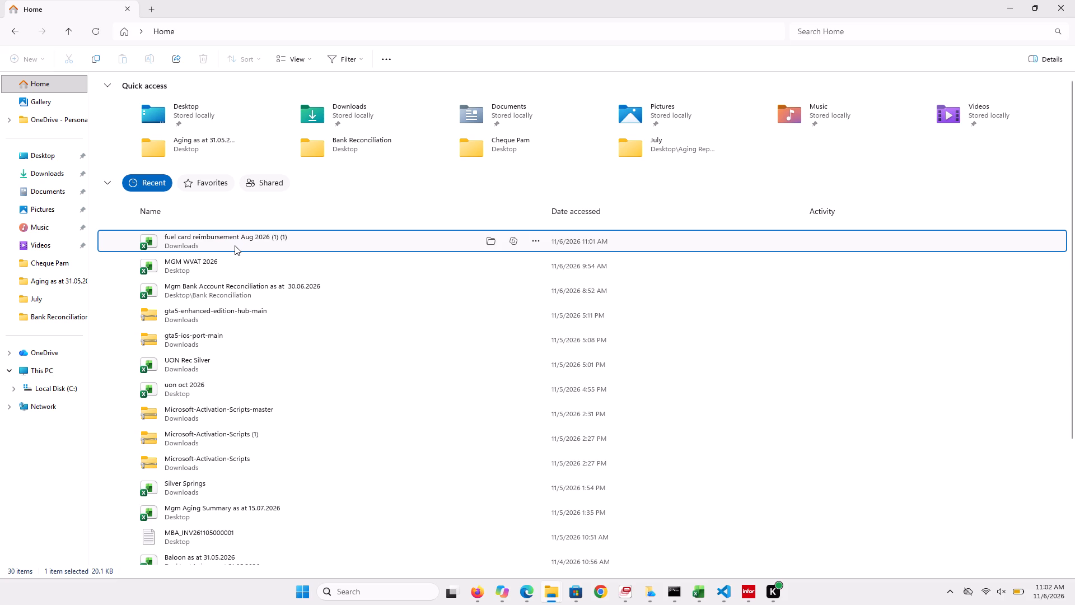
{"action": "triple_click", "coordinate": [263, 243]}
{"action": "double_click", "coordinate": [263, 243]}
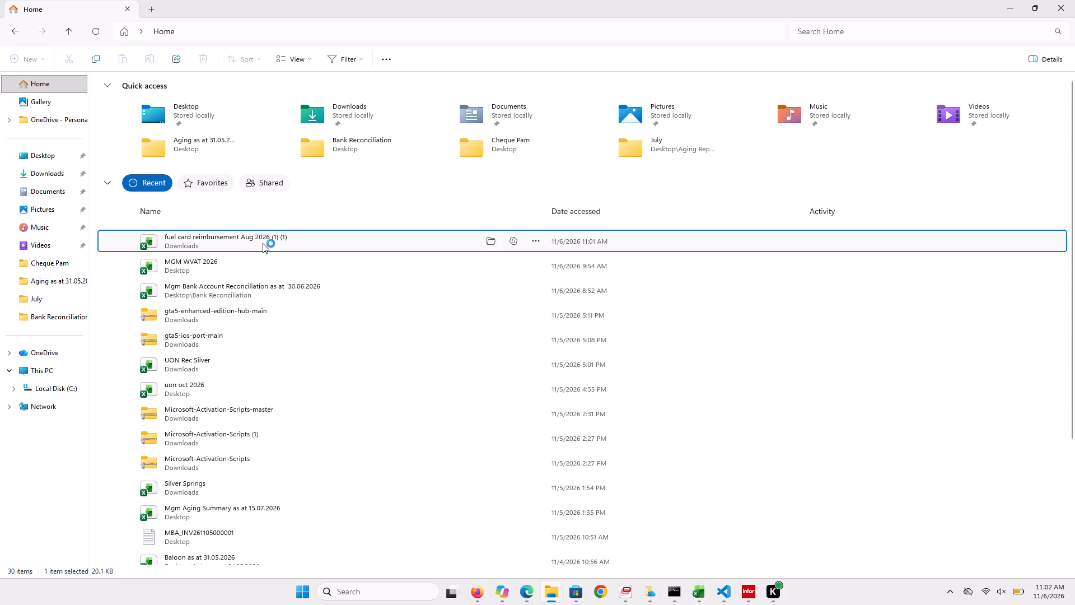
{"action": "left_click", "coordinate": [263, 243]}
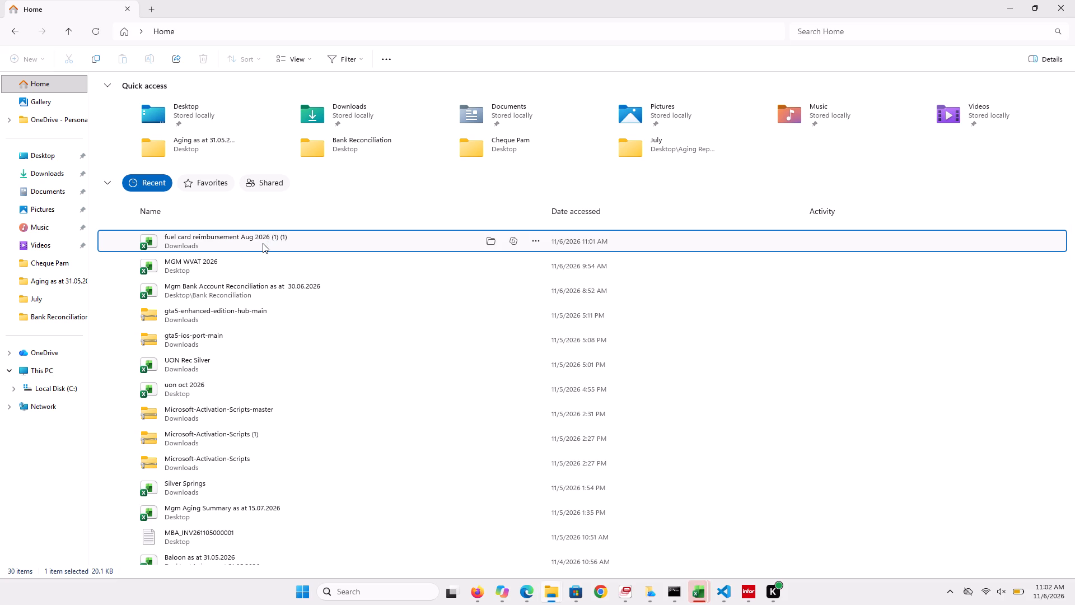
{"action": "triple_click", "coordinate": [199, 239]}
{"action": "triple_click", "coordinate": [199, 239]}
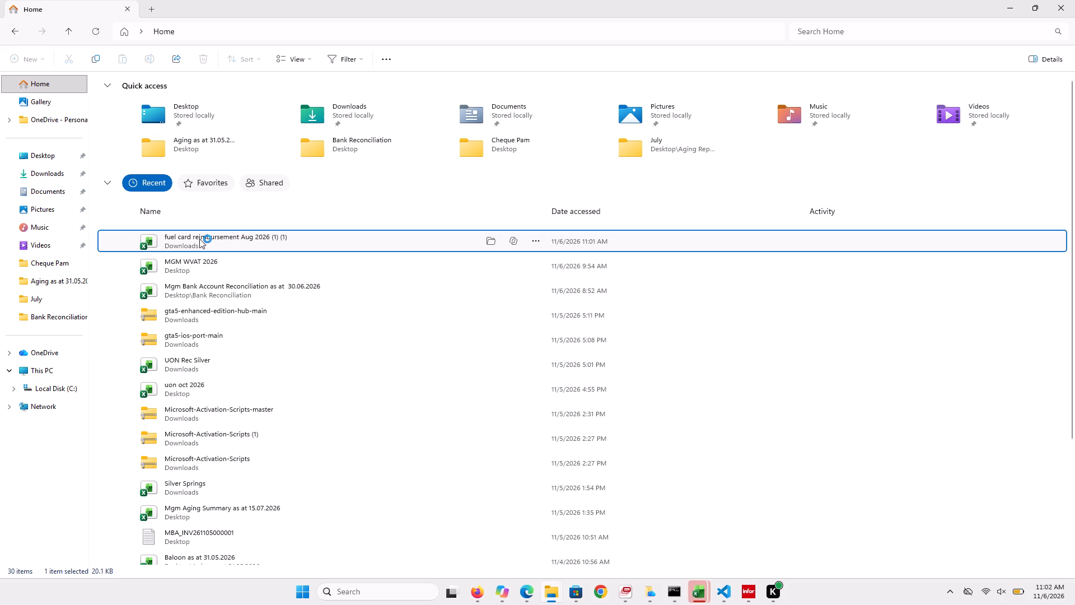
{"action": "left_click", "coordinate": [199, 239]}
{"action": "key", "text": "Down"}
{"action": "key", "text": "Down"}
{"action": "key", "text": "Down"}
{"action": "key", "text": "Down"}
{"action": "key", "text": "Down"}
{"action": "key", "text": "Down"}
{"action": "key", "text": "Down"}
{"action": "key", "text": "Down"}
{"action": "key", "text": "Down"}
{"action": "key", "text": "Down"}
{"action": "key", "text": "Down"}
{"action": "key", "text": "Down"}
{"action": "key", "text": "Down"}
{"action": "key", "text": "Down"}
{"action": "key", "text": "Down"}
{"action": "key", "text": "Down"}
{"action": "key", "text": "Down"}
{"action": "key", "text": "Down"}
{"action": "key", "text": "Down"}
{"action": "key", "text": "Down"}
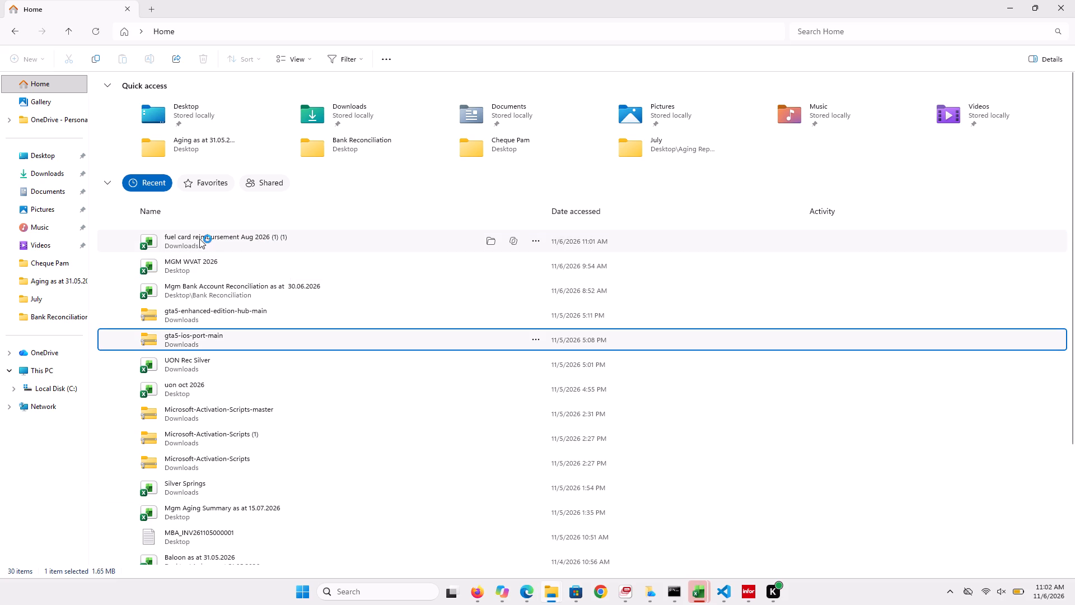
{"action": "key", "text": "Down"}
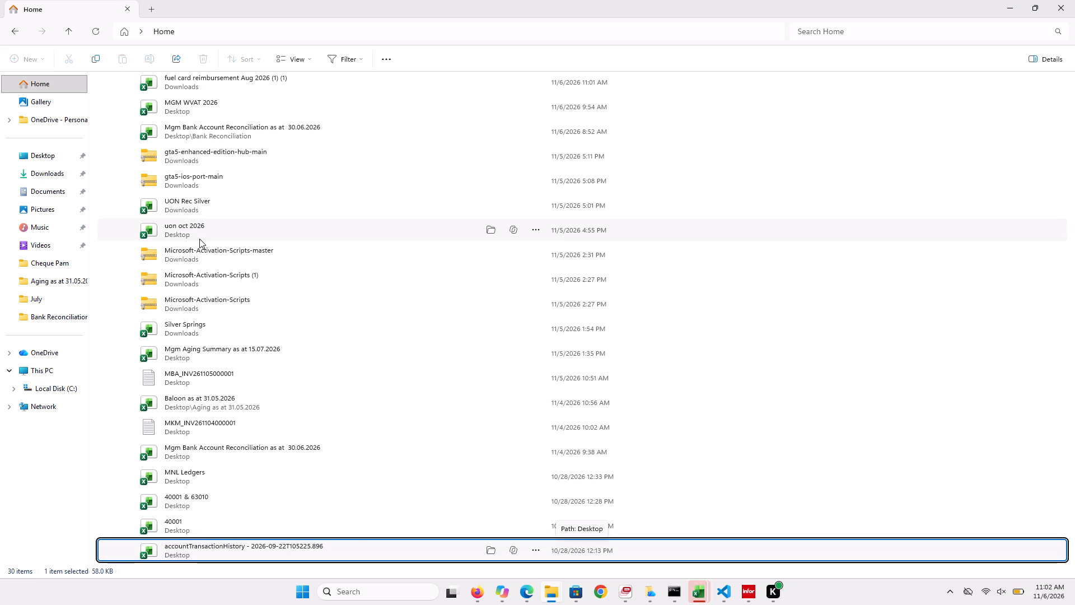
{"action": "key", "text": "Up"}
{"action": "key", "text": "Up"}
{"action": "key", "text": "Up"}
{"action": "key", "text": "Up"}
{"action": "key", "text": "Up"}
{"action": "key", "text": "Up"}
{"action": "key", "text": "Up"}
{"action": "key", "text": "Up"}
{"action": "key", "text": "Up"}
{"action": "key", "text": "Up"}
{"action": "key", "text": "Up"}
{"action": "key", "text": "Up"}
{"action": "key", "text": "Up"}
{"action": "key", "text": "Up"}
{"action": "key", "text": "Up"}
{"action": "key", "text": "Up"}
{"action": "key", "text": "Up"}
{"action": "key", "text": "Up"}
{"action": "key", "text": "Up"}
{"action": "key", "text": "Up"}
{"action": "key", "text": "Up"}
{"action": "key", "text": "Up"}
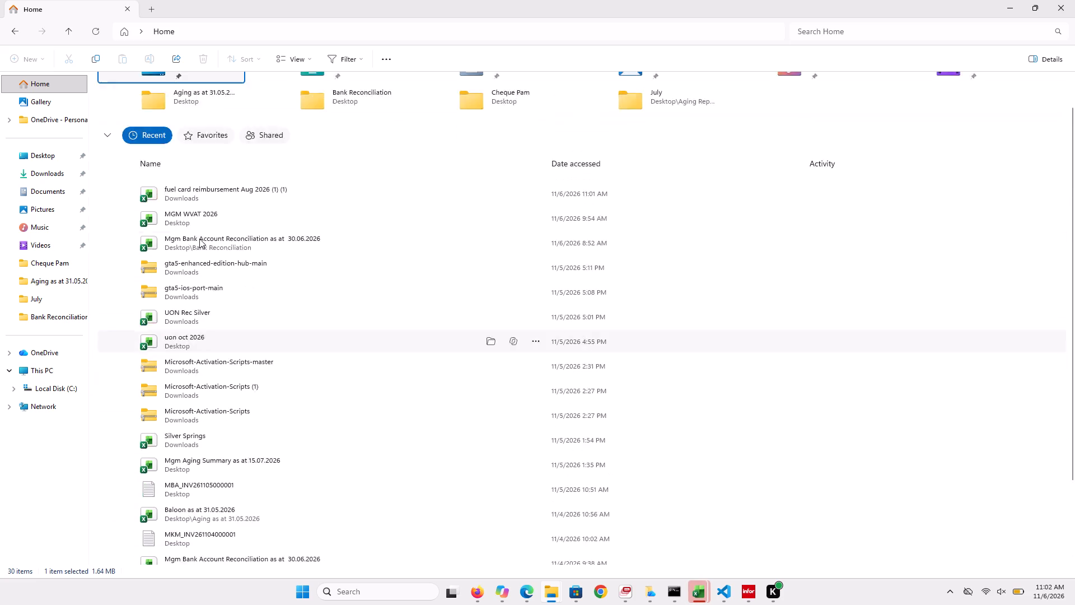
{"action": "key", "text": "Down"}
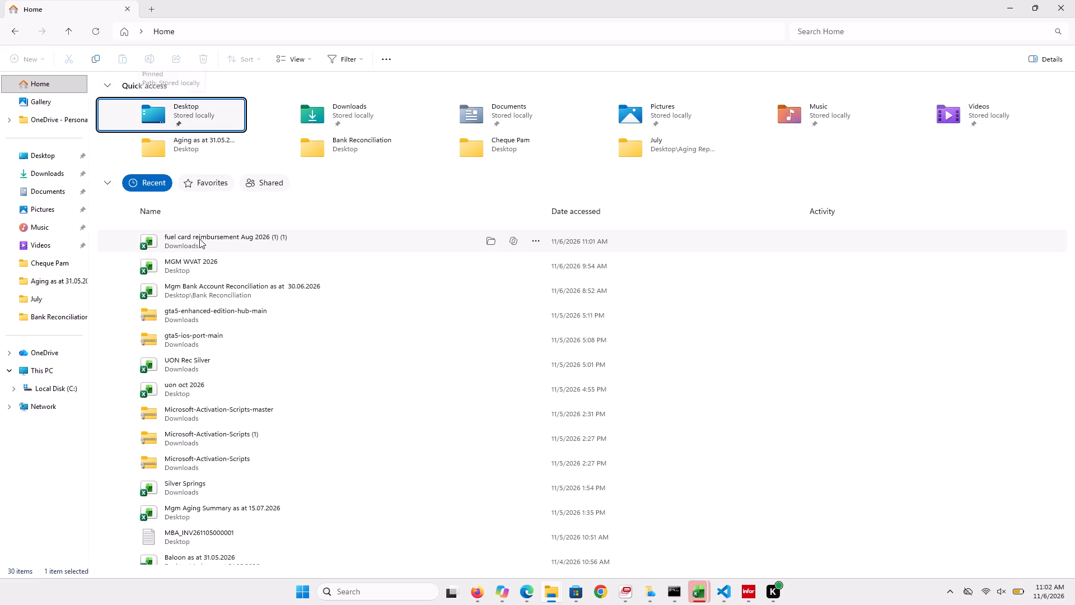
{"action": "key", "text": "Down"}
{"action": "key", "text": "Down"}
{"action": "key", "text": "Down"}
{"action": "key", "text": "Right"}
Locate the recent file "fuel card reimbursement Aug 2026 (1) (1)" in its Downloads folder and open it.
{"action": "left_click", "coordinate": [200, 245]}
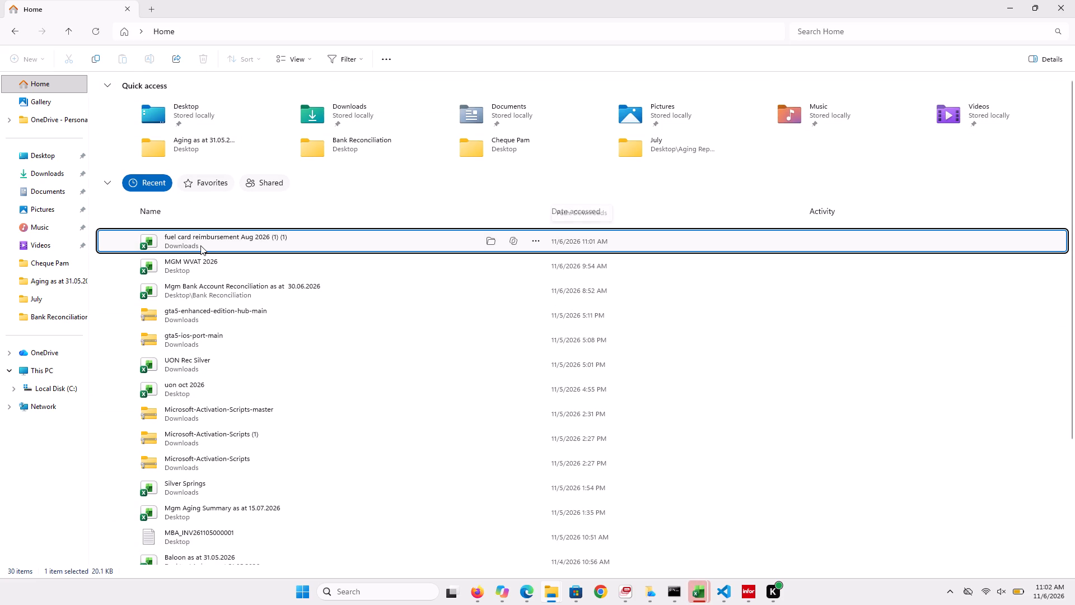
{"action": "right_click", "coordinate": [200, 245]}
{"action": "left_click", "coordinate": [200, 245]}
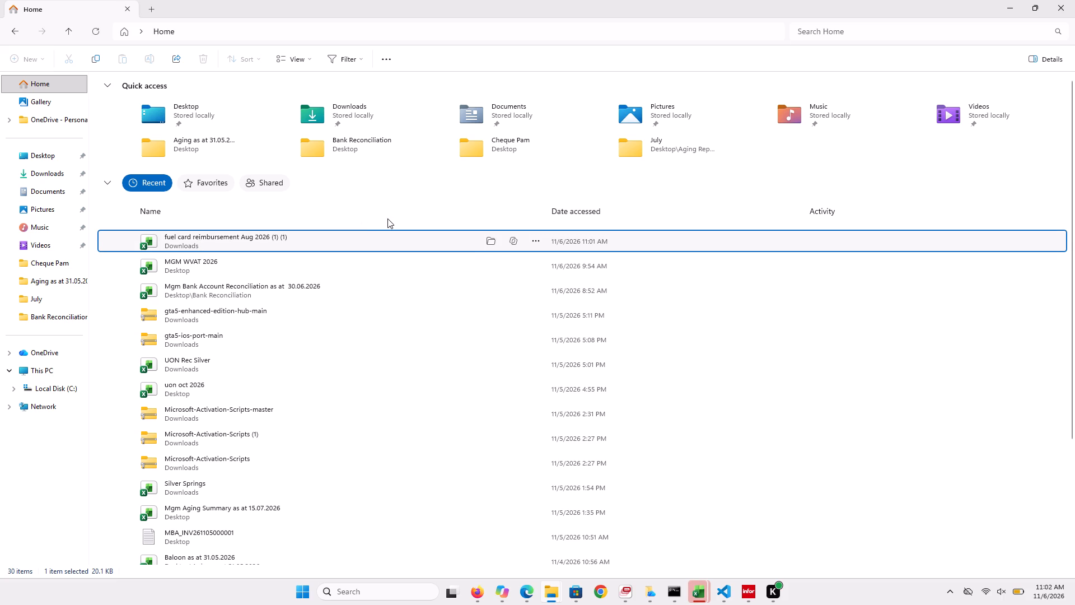
{"action": "left_click", "coordinate": [492, 241]}
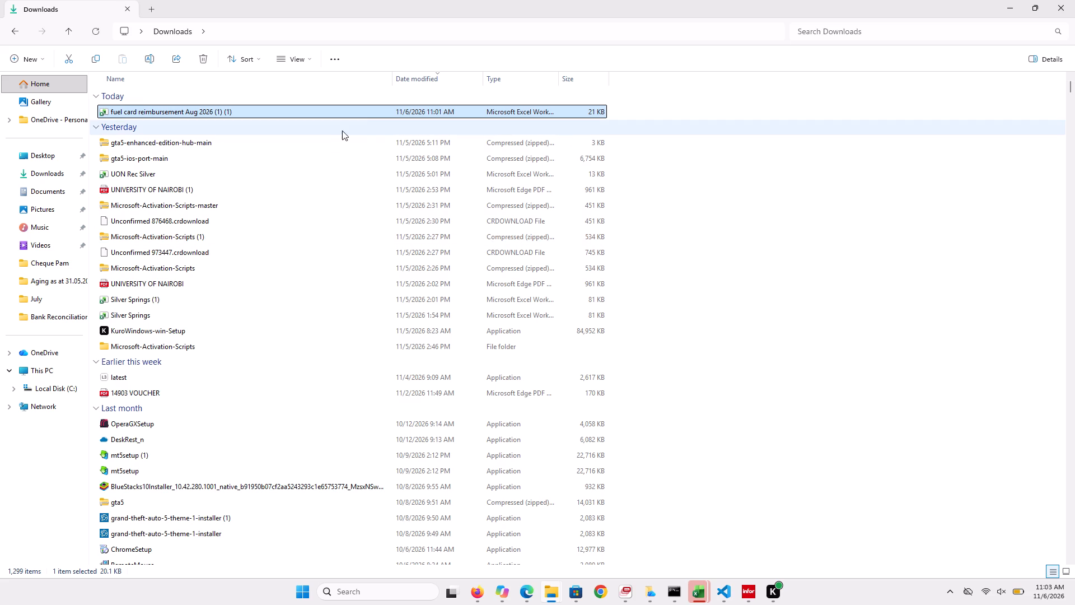
{"action": "double_click", "coordinate": [372, 117]}
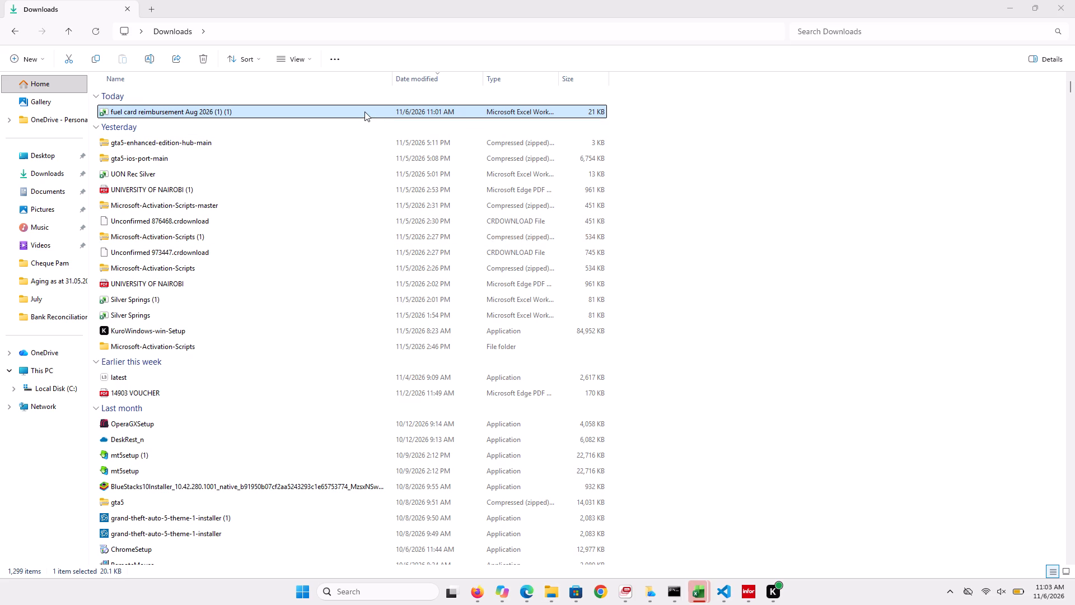
{"action": "right_click", "coordinate": [364, 111]}
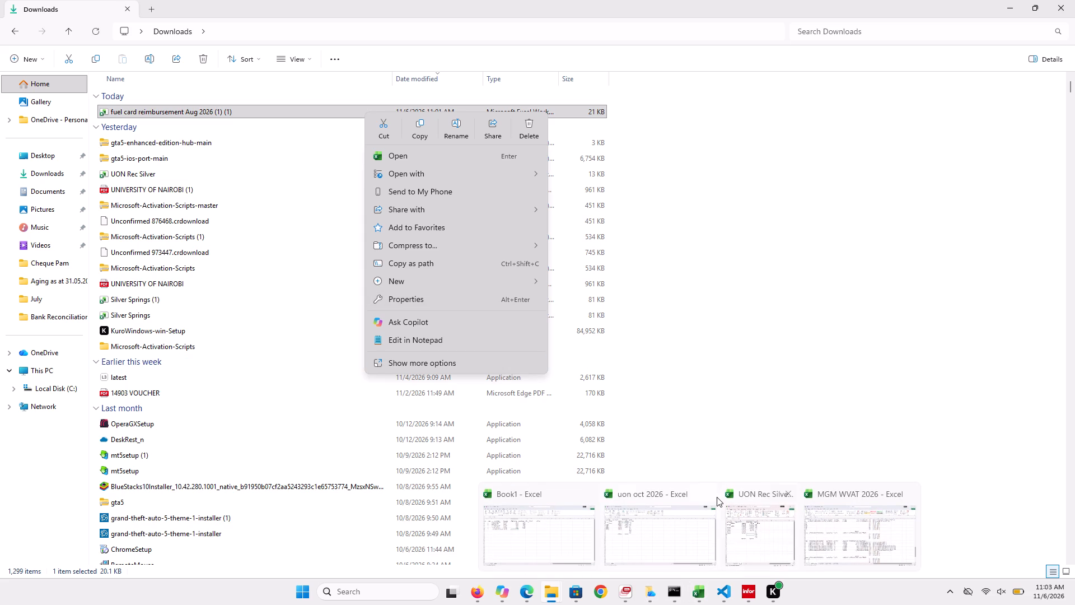
Close the "uon oct 2026" workbook in Excel without saving its changes.
{"action": "left_click", "coordinate": [715, 494]}
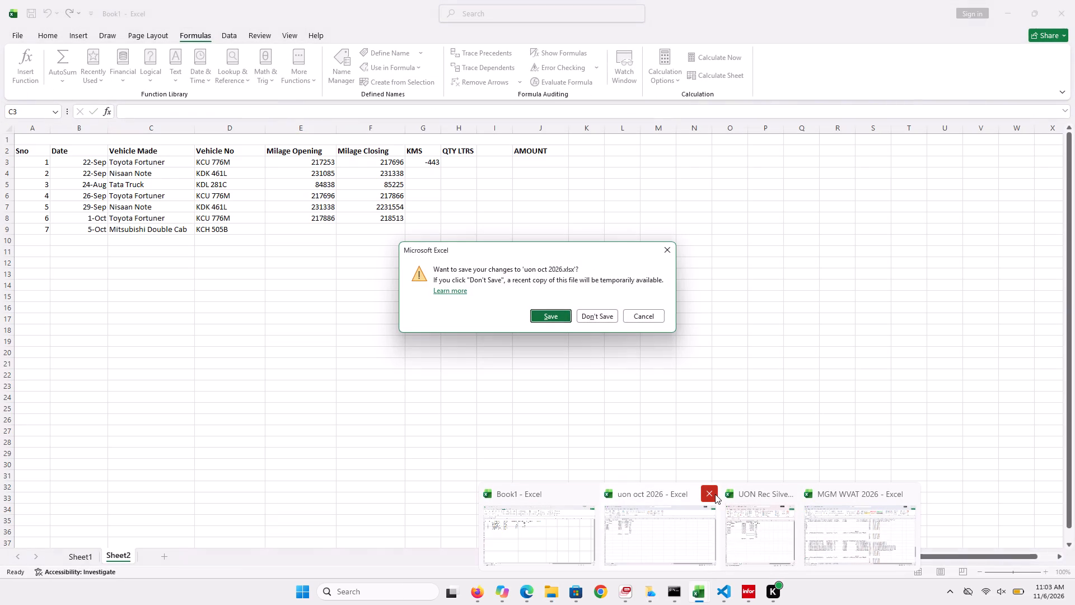
{"action": "left_click", "coordinate": [600, 314]}
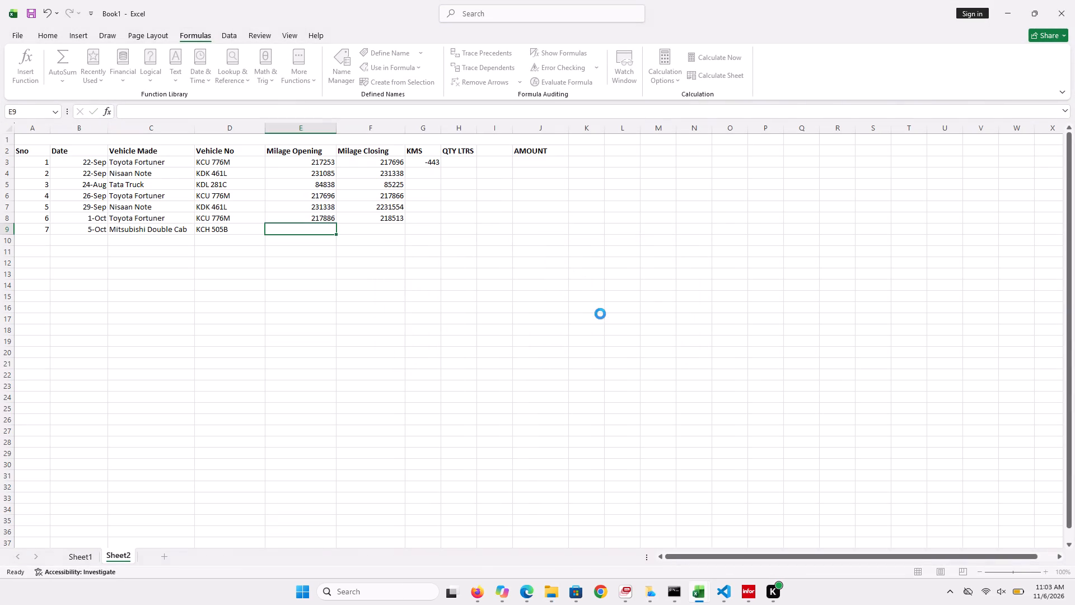
Close the Book1 workbook without saving its changes.
{"action": "left_click", "coordinate": [1067, 17]}
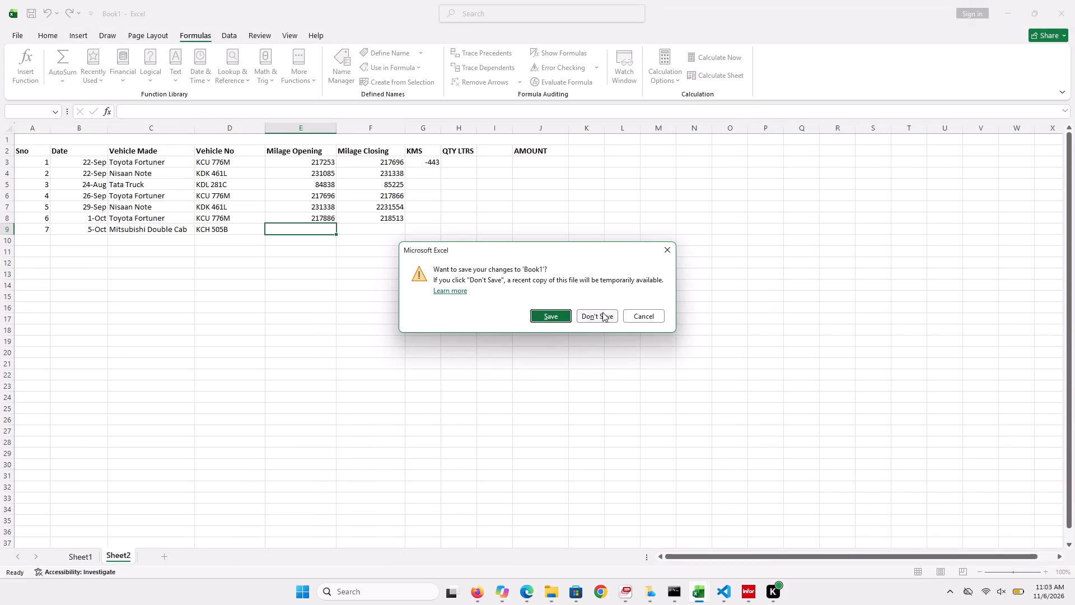
{"action": "left_click", "coordinate": [602, 312]}
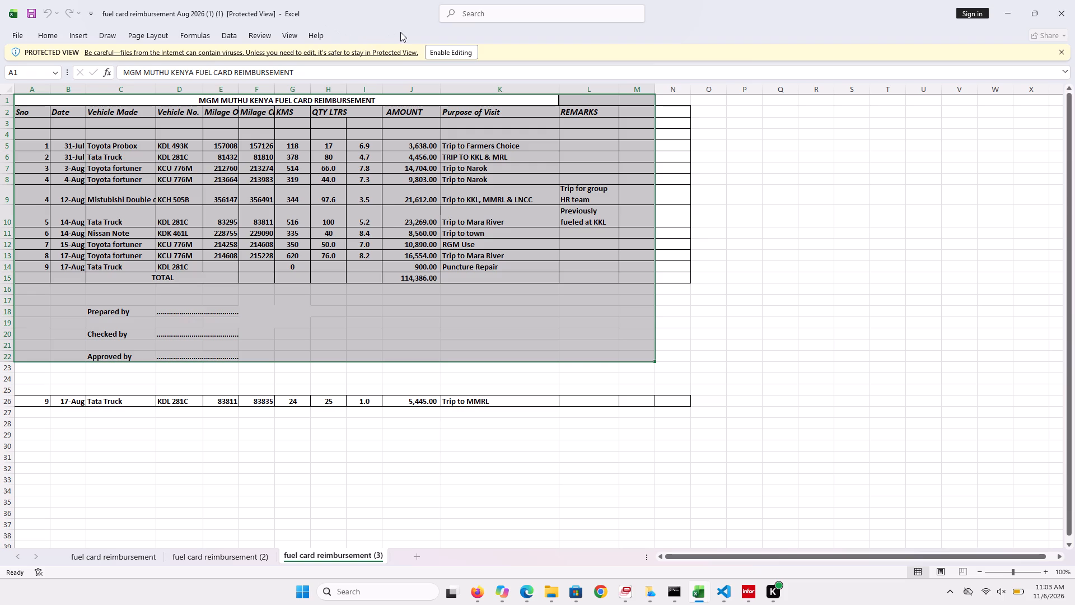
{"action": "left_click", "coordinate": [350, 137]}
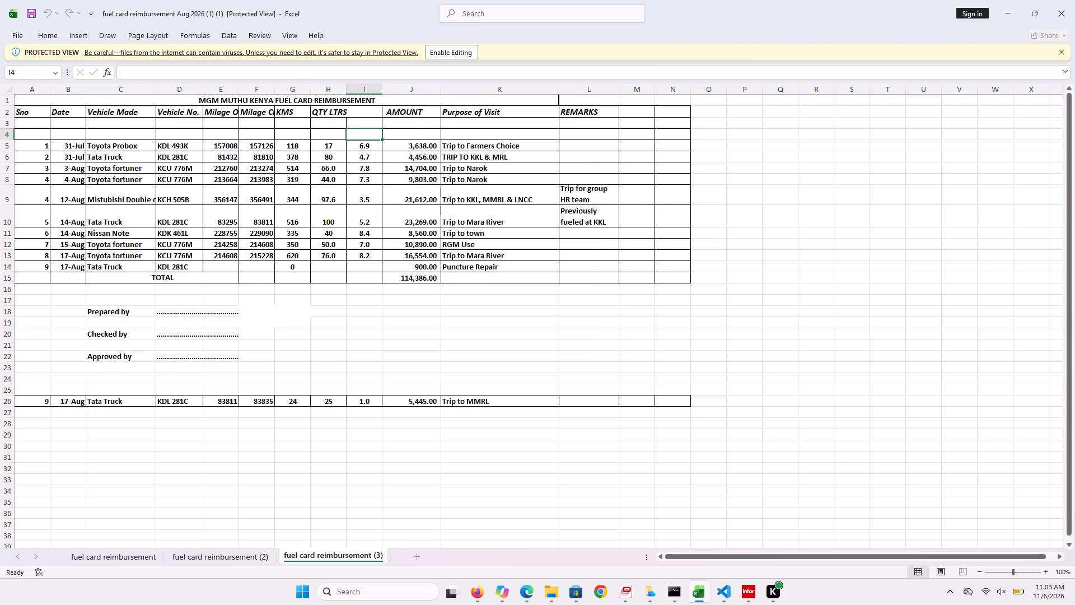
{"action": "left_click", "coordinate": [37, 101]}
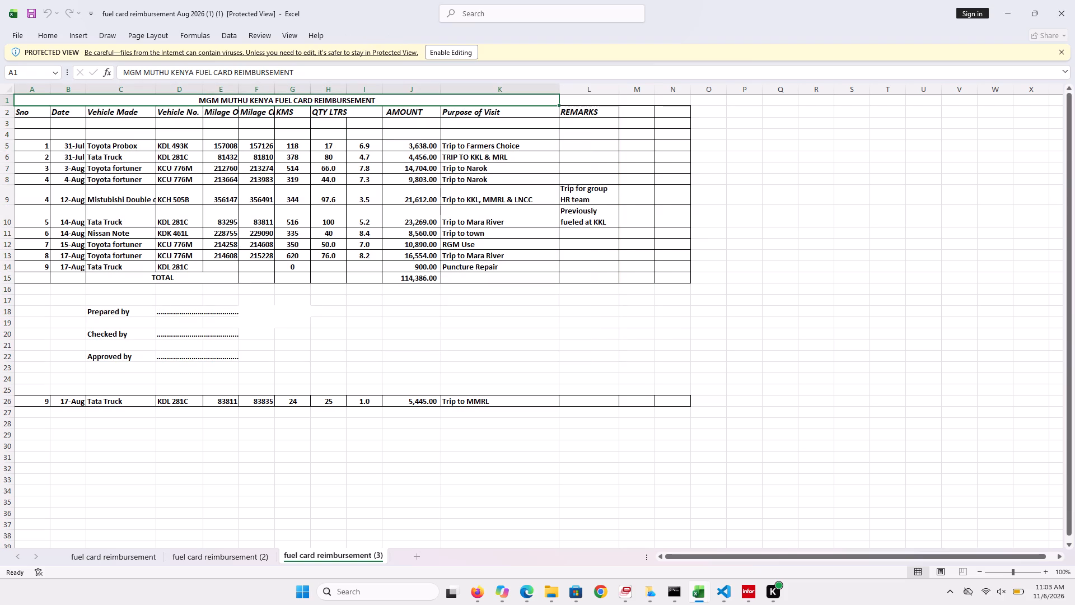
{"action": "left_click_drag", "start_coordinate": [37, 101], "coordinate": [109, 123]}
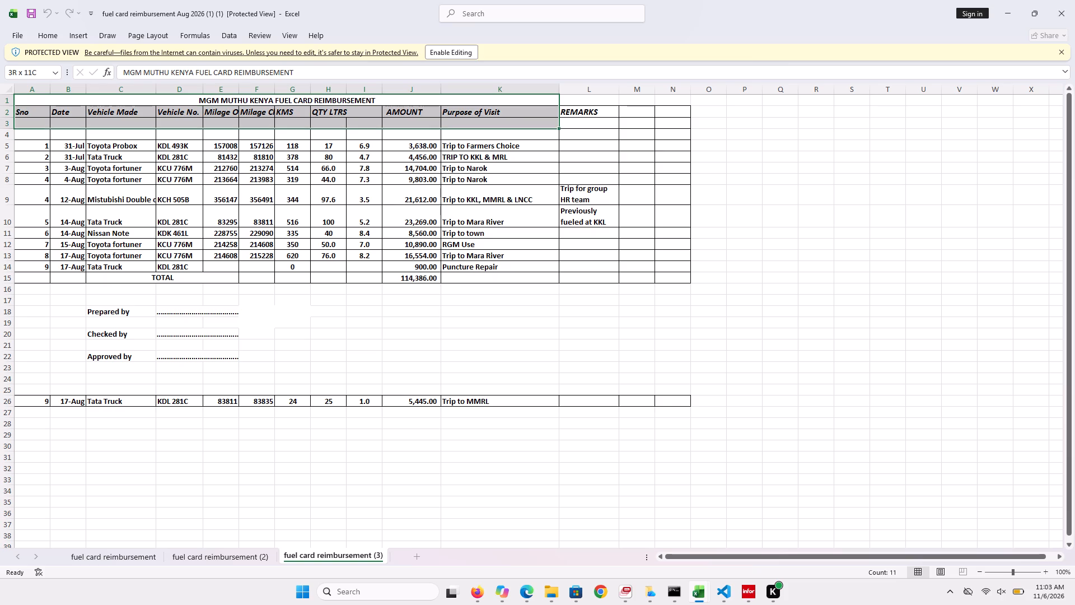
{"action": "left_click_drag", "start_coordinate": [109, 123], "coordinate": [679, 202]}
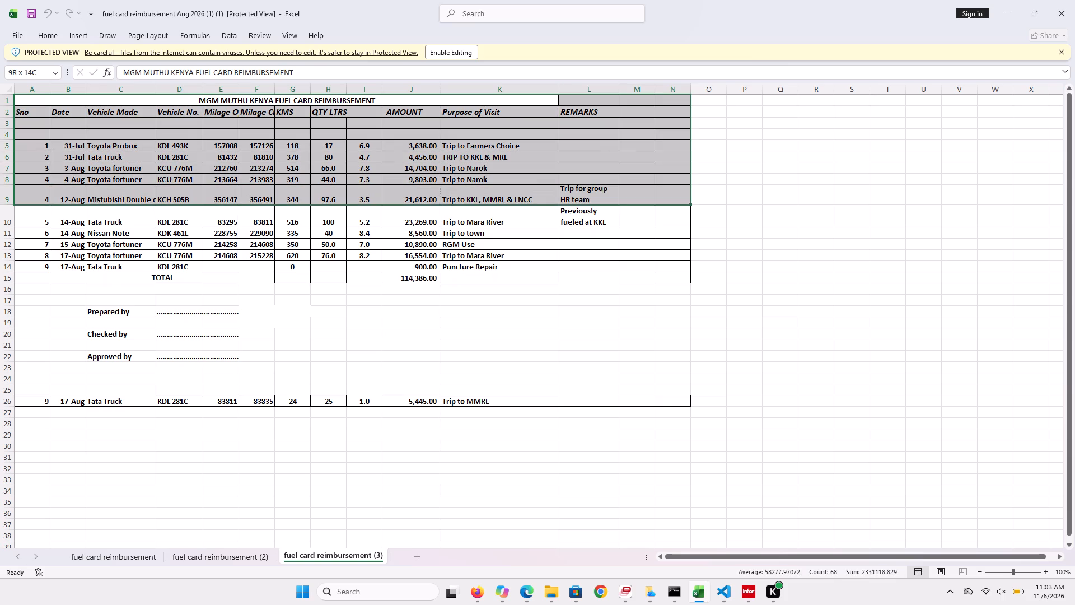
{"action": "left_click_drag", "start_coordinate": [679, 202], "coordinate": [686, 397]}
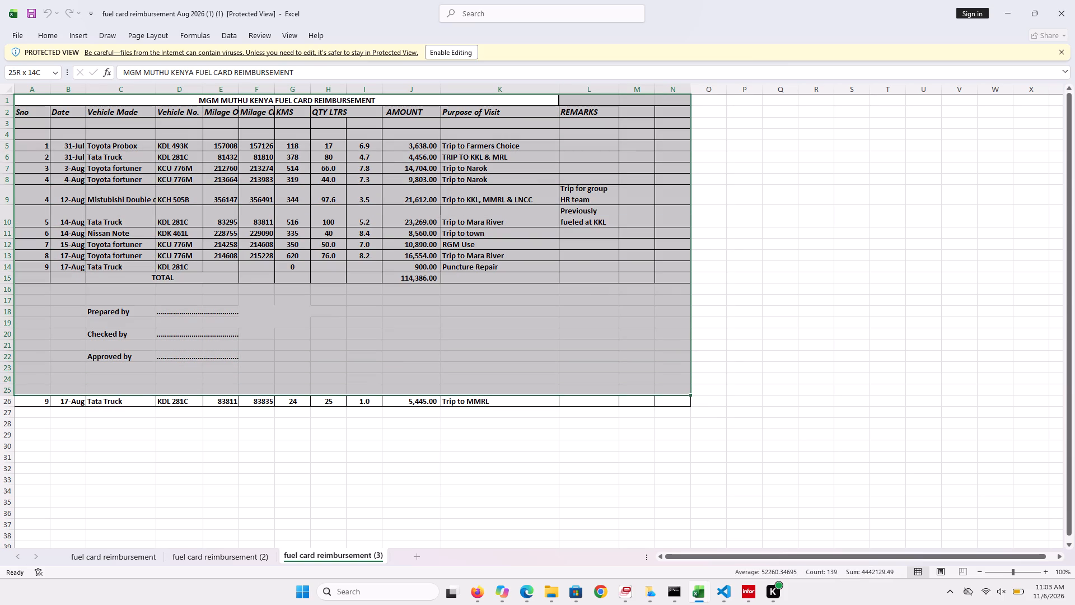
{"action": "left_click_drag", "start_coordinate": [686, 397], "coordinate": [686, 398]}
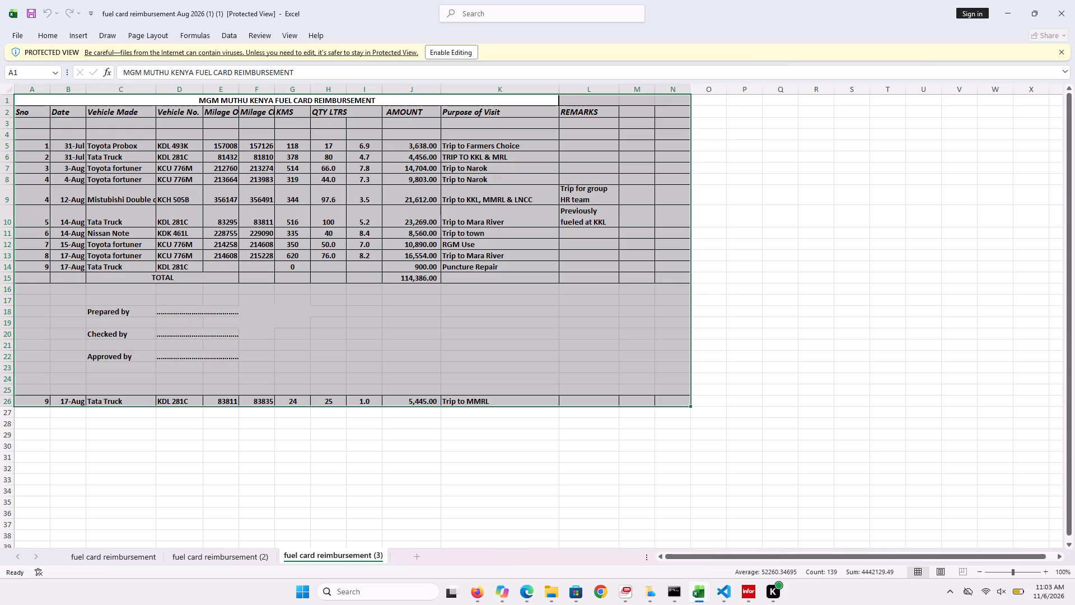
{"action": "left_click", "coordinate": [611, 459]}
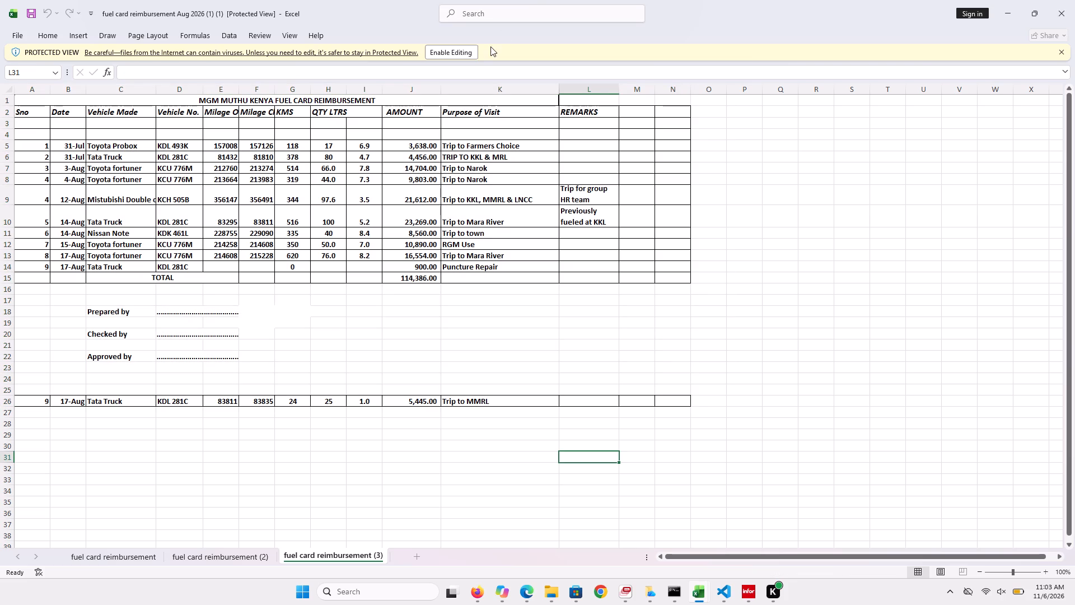
Enable editing for the fuel card reimbursement workbook opened in Protected View.
{"action": "left_click", "coordinate": [471, 53]}
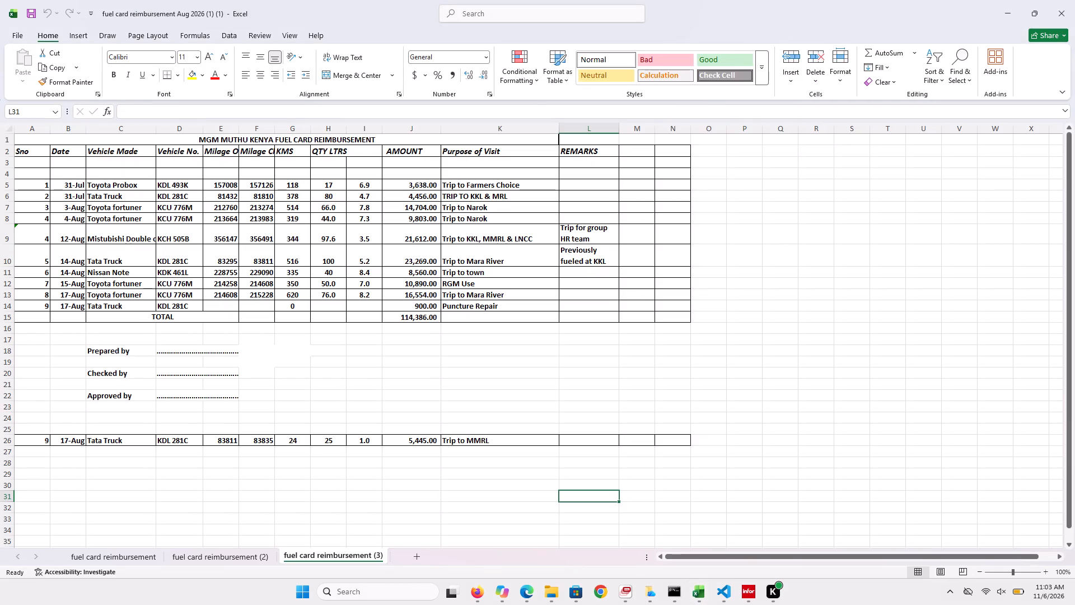
Delete the sheet "fuel card reimbursement (2)" from the workbook.
{"action": "right_click", "coordinate": [205, 562]}
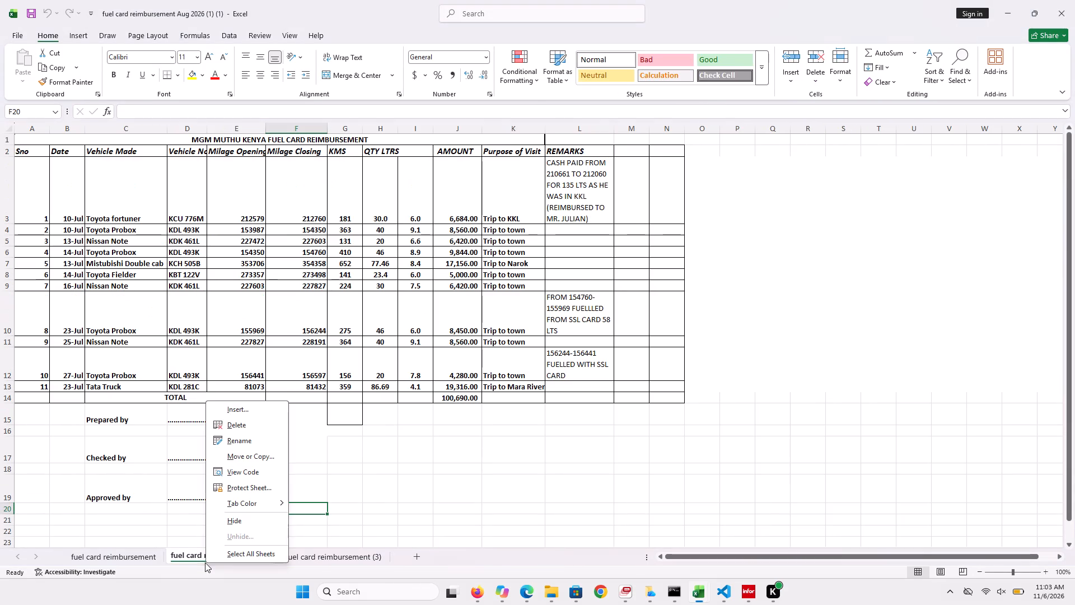
{"action": "left_click", "coordinate": [248, 422]}
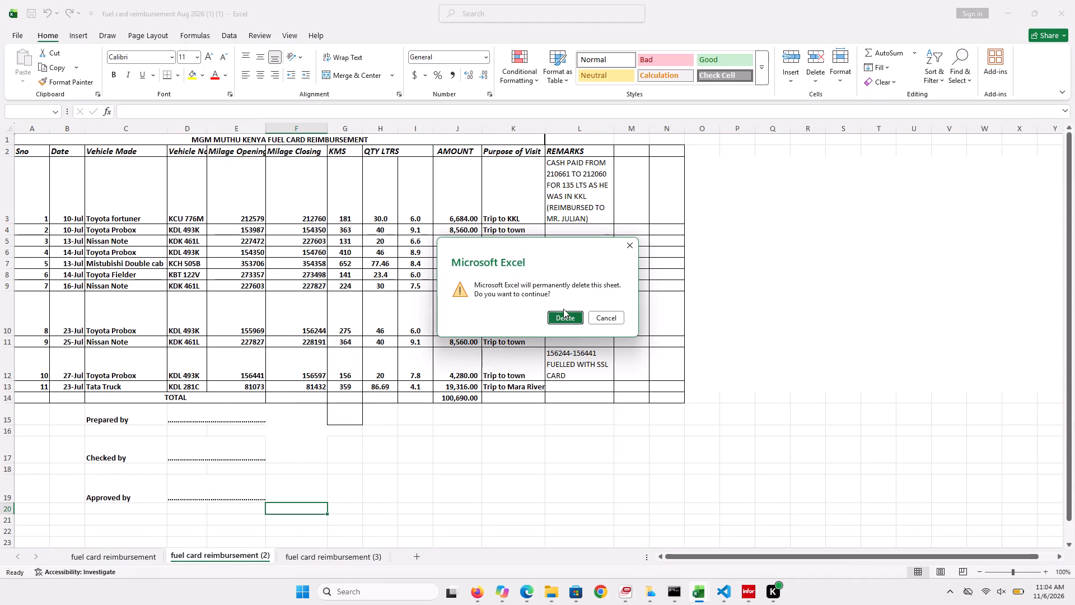
{"action": "left_click", "coordinate": [567, 319]}
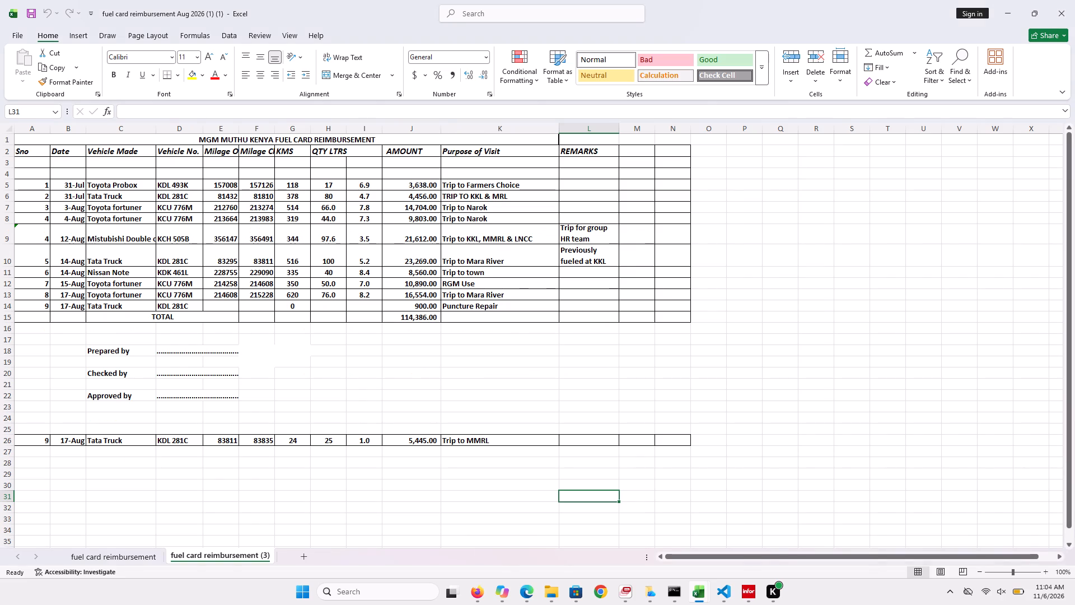
Delete the sheet "fuel card reimbursement", keeping only "fuel card reimbursement (3)".
{"action": "left_click", "coordinate": [121, 562]}
{"action": "right_click", "coordinate": [117, 557]}
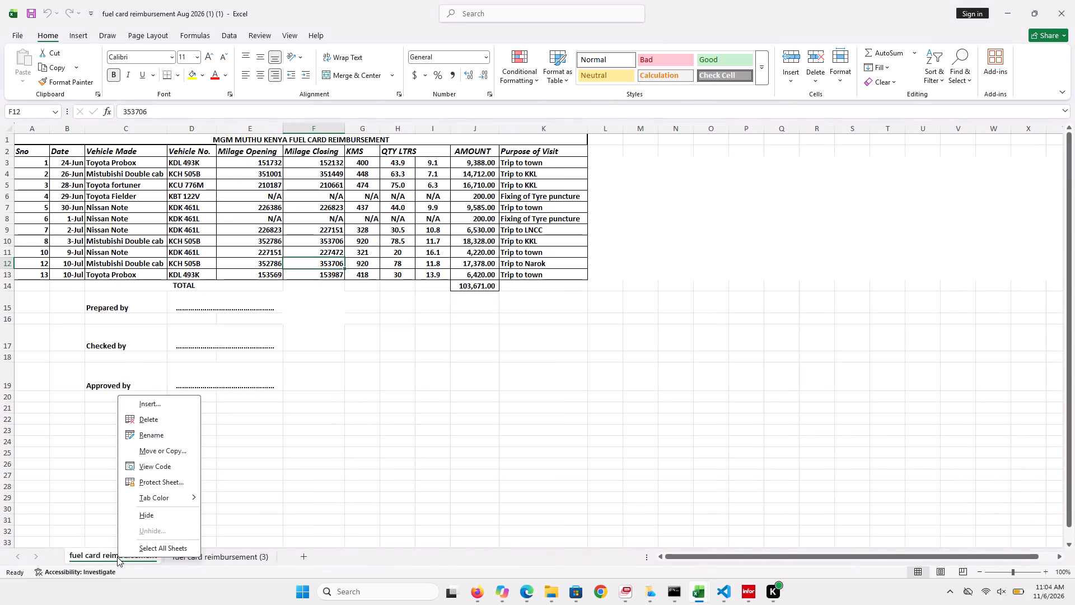
{"action": "left_click", "coordinate": [140, 422]}
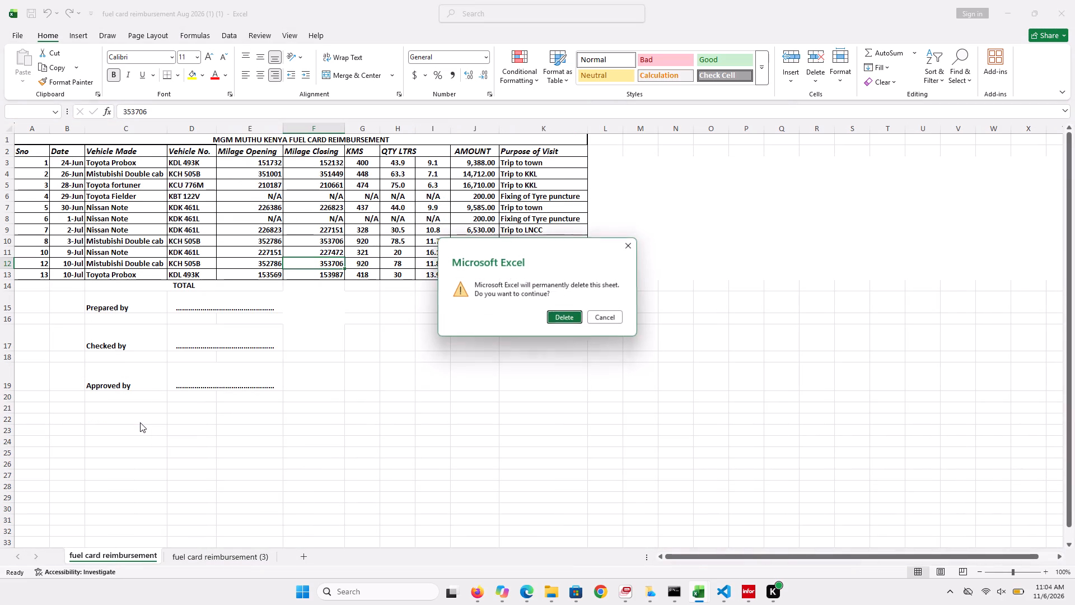
{"action": "left_click", "coordinate": [567, 315]}
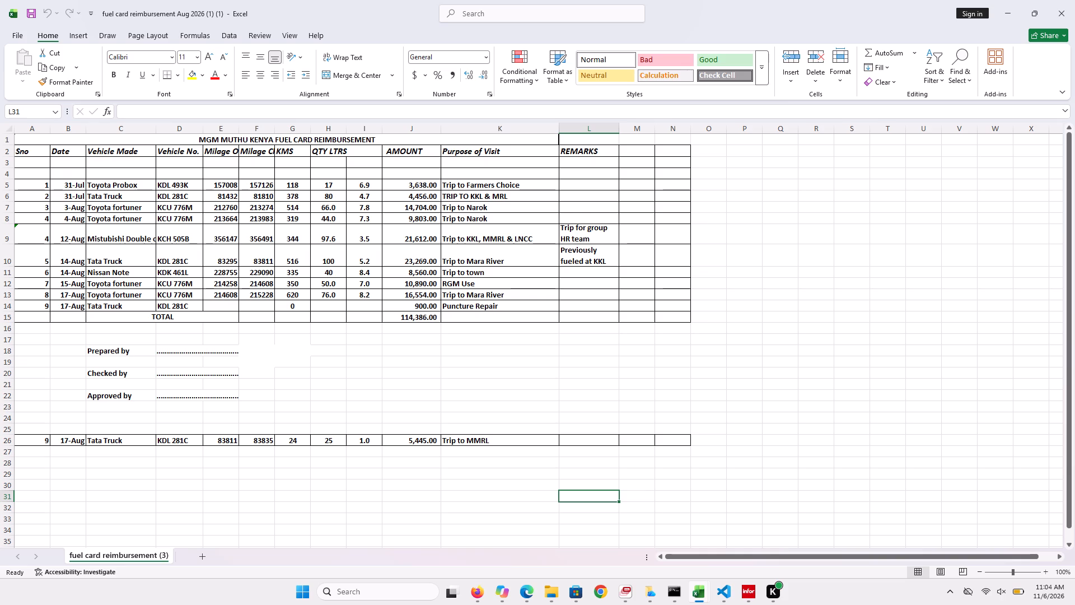
Widen column A, the Sno column, on the "fuel card reimbursement (3)" sheet.
{"action": "left_click_drag", "start_coordinate": [51, 132], "coordinate": [56, 132]}
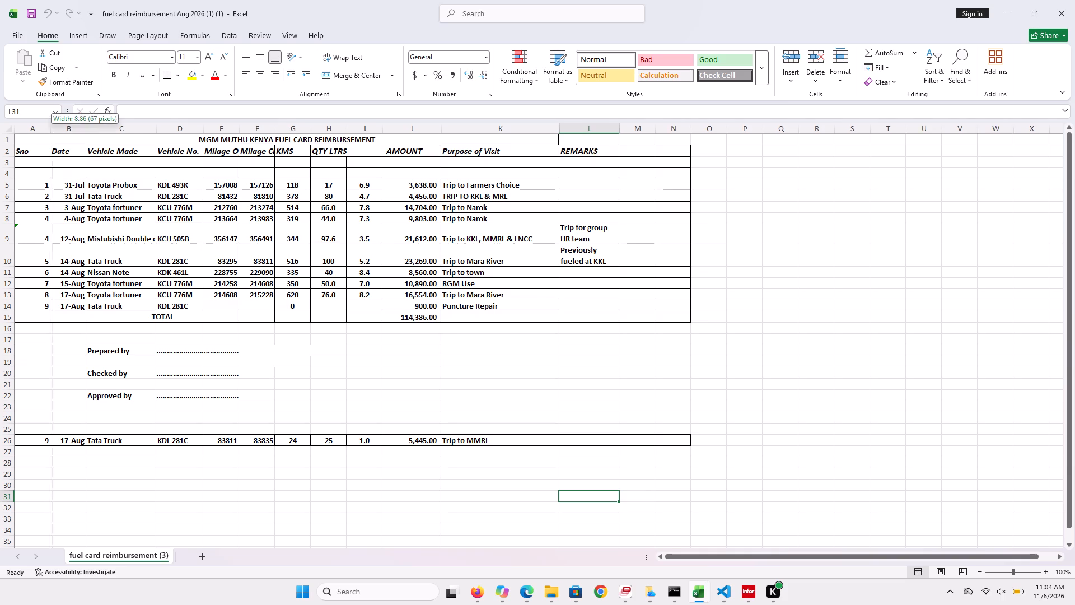
{"action": "left_click_drag", "start_coordinate": [56, 132], "coordinate": [69, 131]}
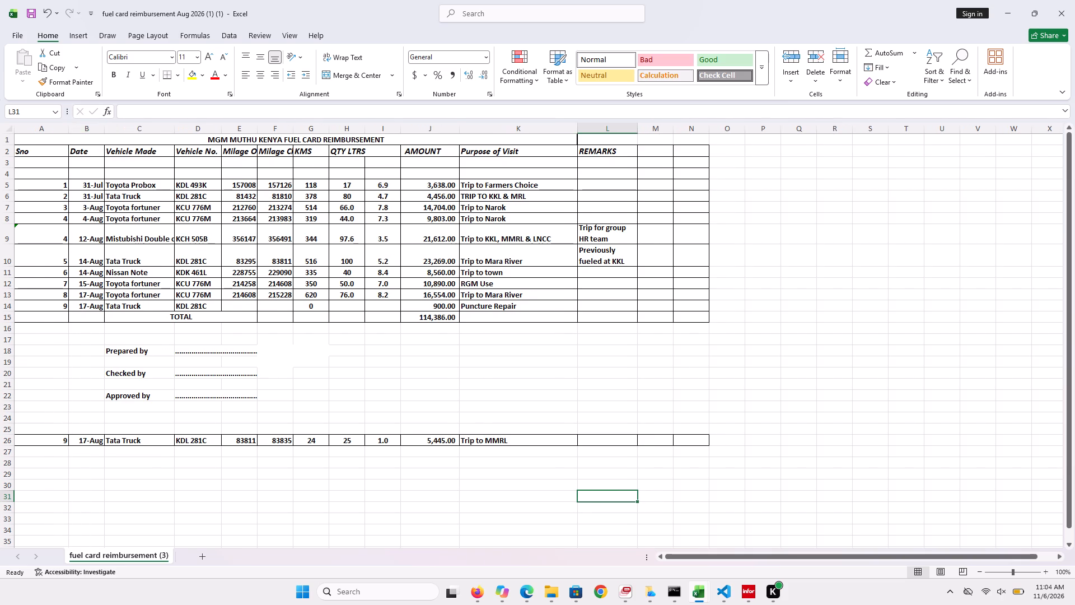
Widen the Date, Vehicle Made, Vehicle No., opening mileage and closing mileage columns (B to F) to give their headings and entries more room.
{"action": "left_click_drag", "start_coordinate": [103, 125], "coordinate": [119, 127]}
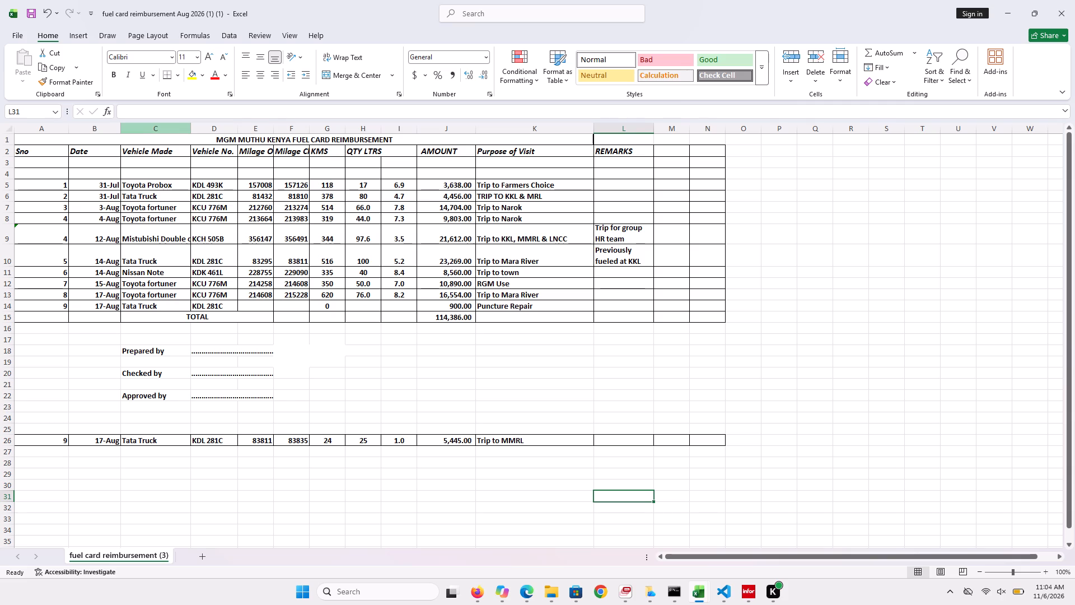
{"action": "left_click_drag", "start_coordinate": [189, 124], "coordinate": [197, 124]}
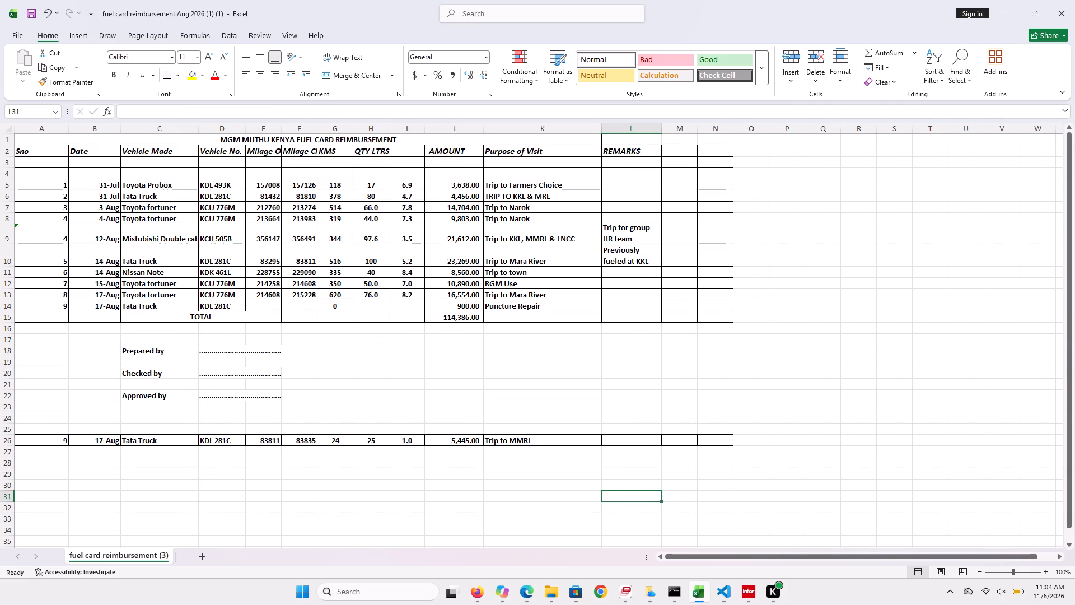
{"action": "left_click_drag", "start_coordinate": [241, 125], "coordinate": [253, 125]}
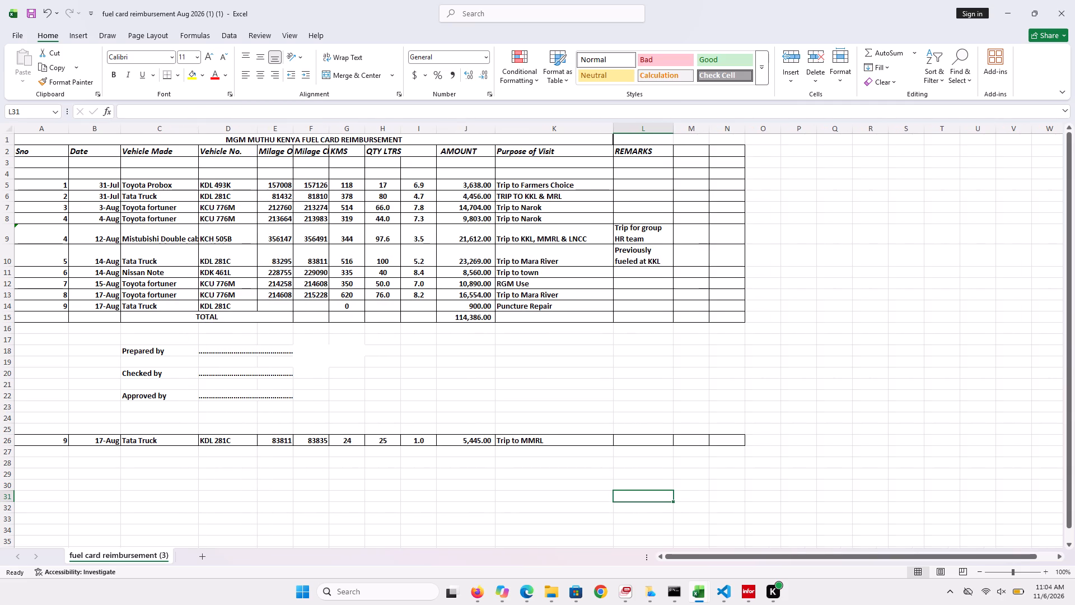
{"action": "left_click_drag", "start_coordinate": [293, 122], "coordinate": [301, 120]}
{"action": "left_click", "coordinate": [301, 120]}
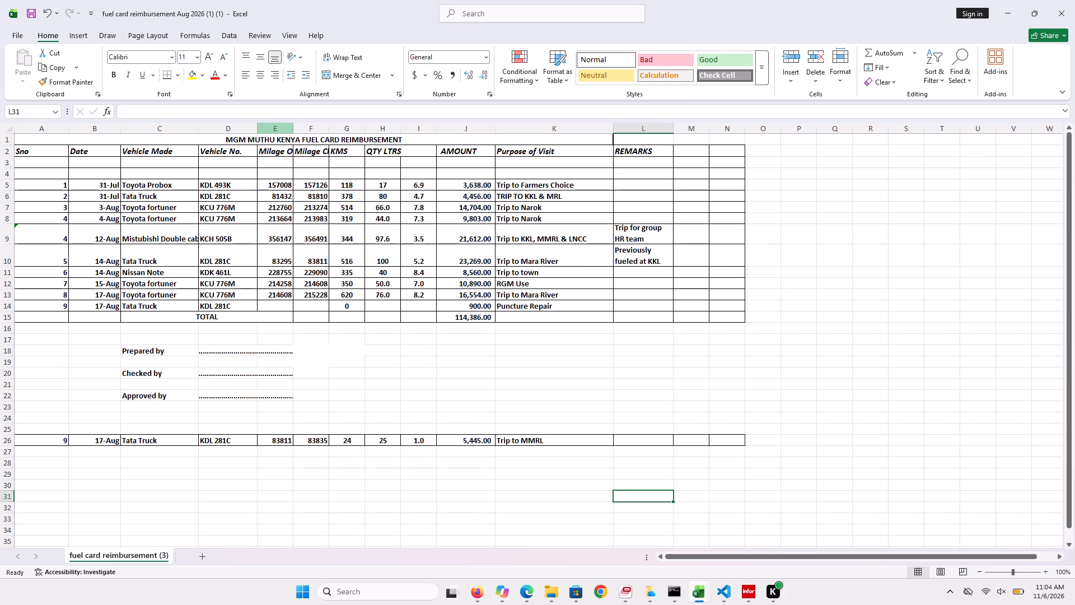
{"action": "left_click_drag", "start_coordinate": [293, 124], "coordinate": [307, 124]}
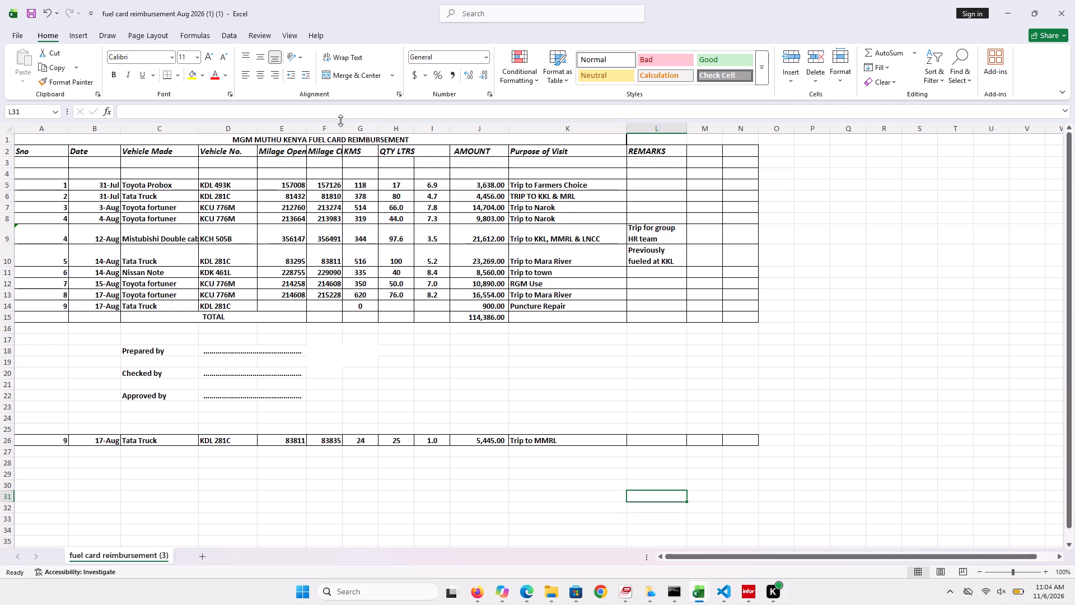
{"action": "left_click_drag", "start_coordinate": [345, 127], "coordinate": [348, 127]}
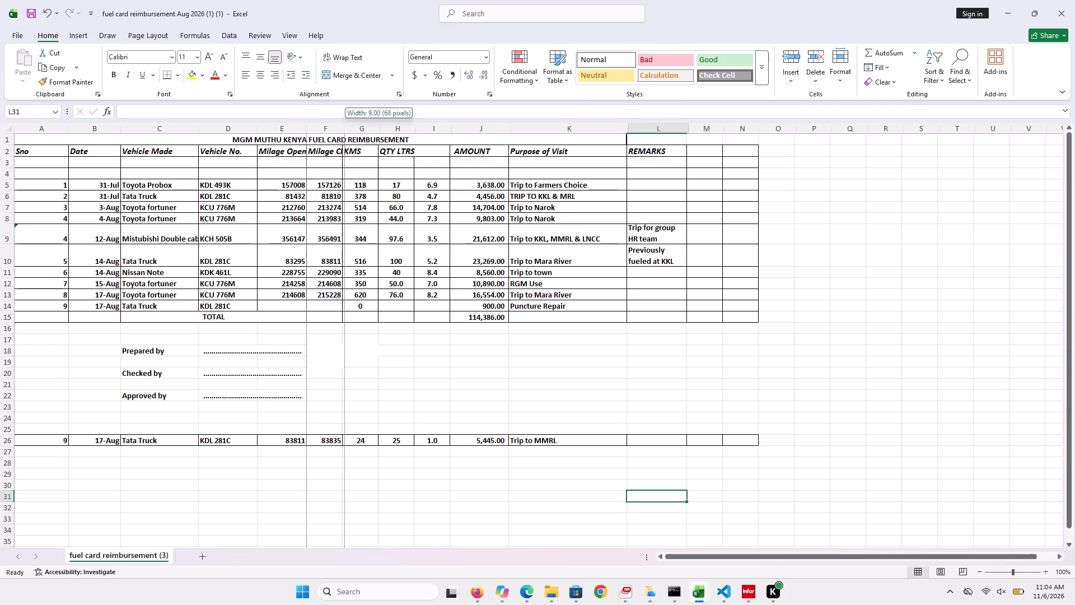
{"action": "left_click_drag", "start_coordinate": [348, 127], "coordinate": [360, 126]}
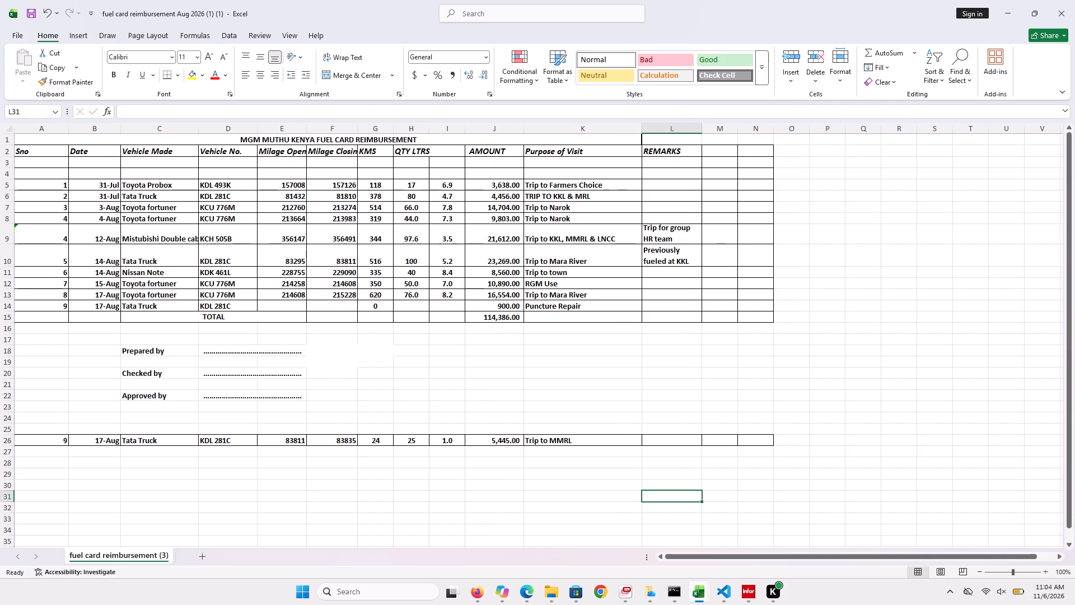
{"action": "left_click_drag", "start_coordinate": [358, 126], "coordinate": [364, 124]}
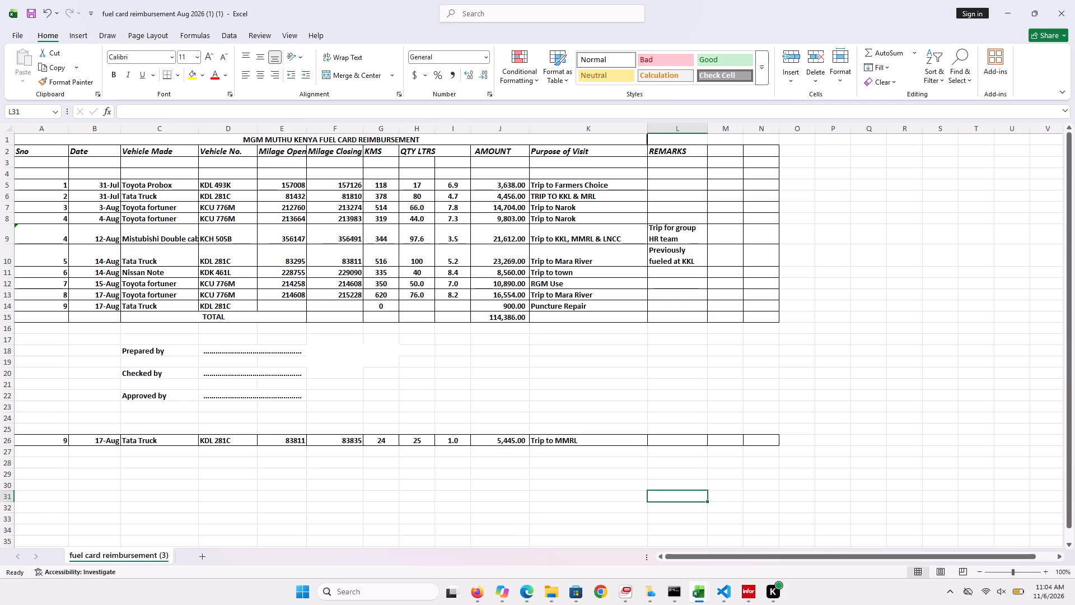
Narrow the AMOUNT column (J), keeping it wide enough for the total, and the Purpose of Visit column (K).
{"action": "left_click", "coordinate": [531, 140]}
{"action": "left_click", "coordinate": [529, 156]}
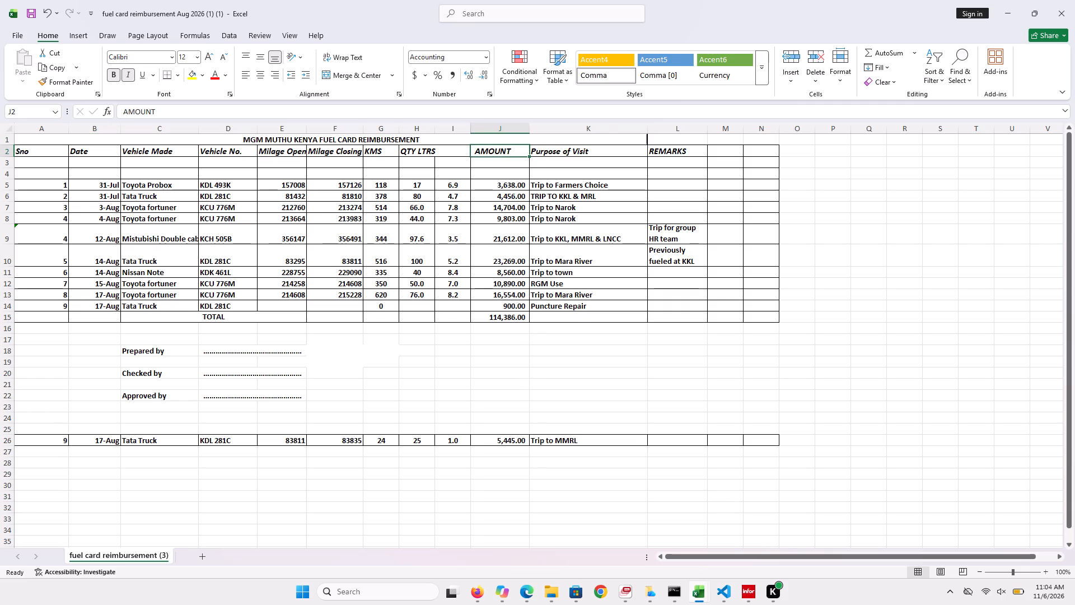
{"action": "left_click_drag", "start_coordinate": [534, 129], "coordinate": [523, 129]}
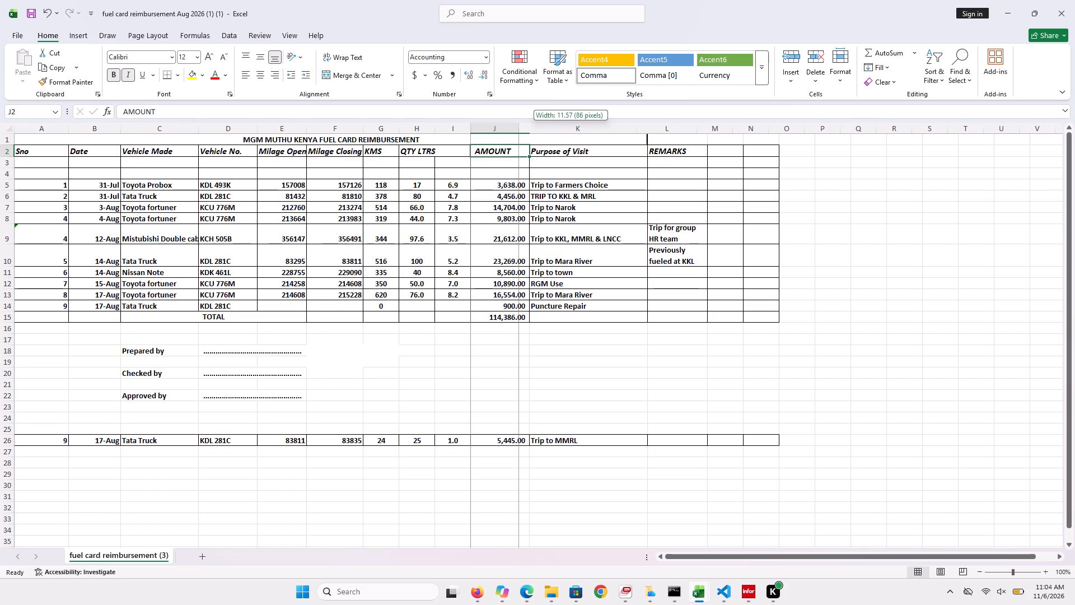
{"action": "left_click_drag", "start_coordinate": [523, 129], "coordinate": [517, 130]}
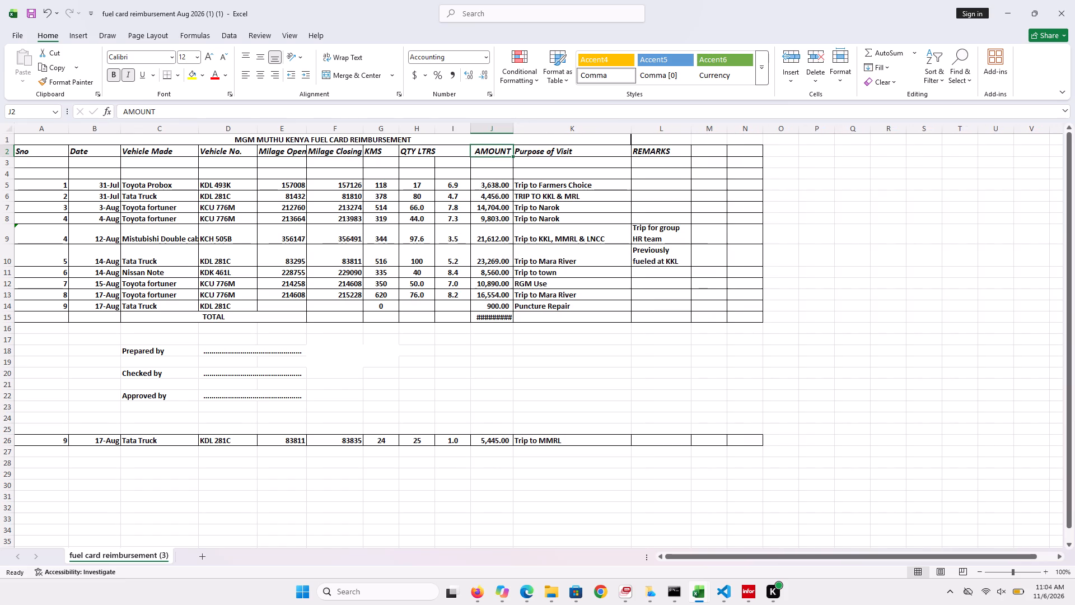
{"action": "left_click_drag", "start_coordinate": [518, 129], "coordinate": [522, 128]}
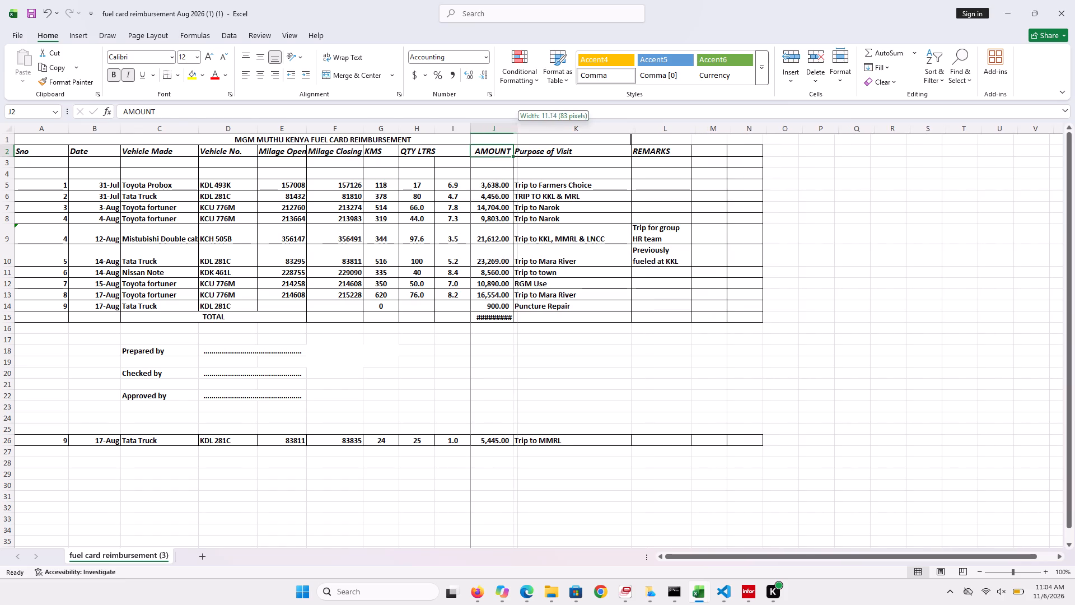
{"action": "left_click_drag", "start_coordinate": [522, 128], "coordinate": [526, 128]}
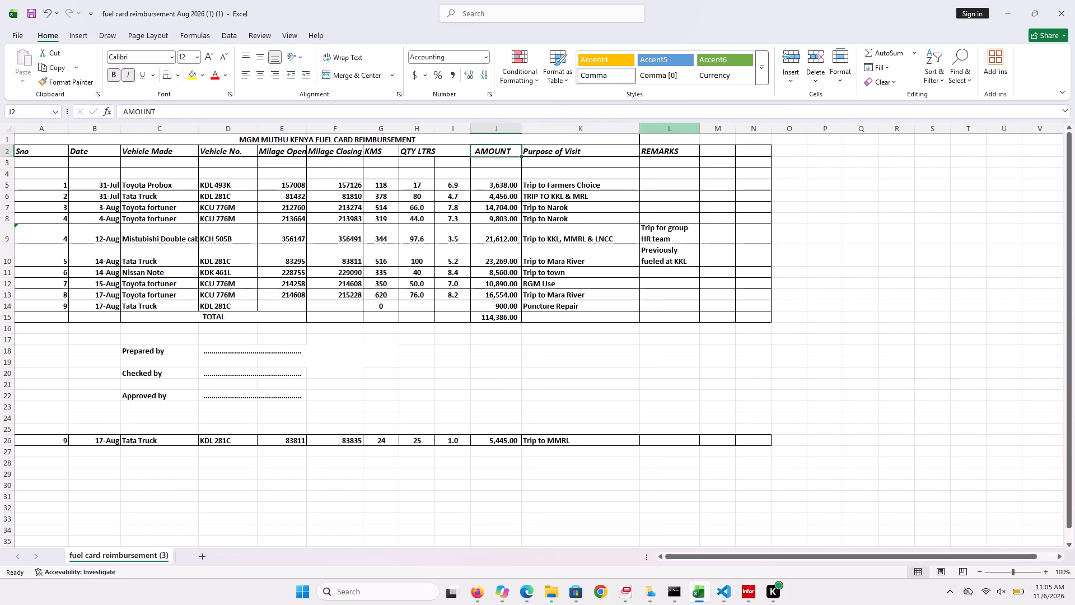
{"action": "left_click_drag", "start_coordinate": [638, 133], "coordinate": [633, 134]}
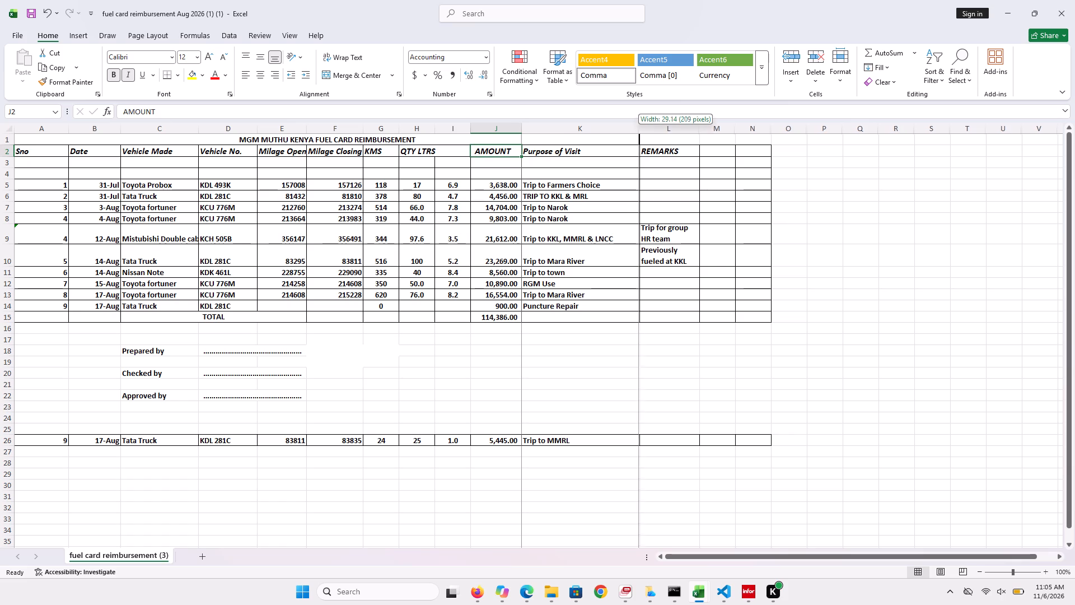
{"action": "left_click_drag", "start_coordinate": [633, 134], "coordinate": [613, 139]}
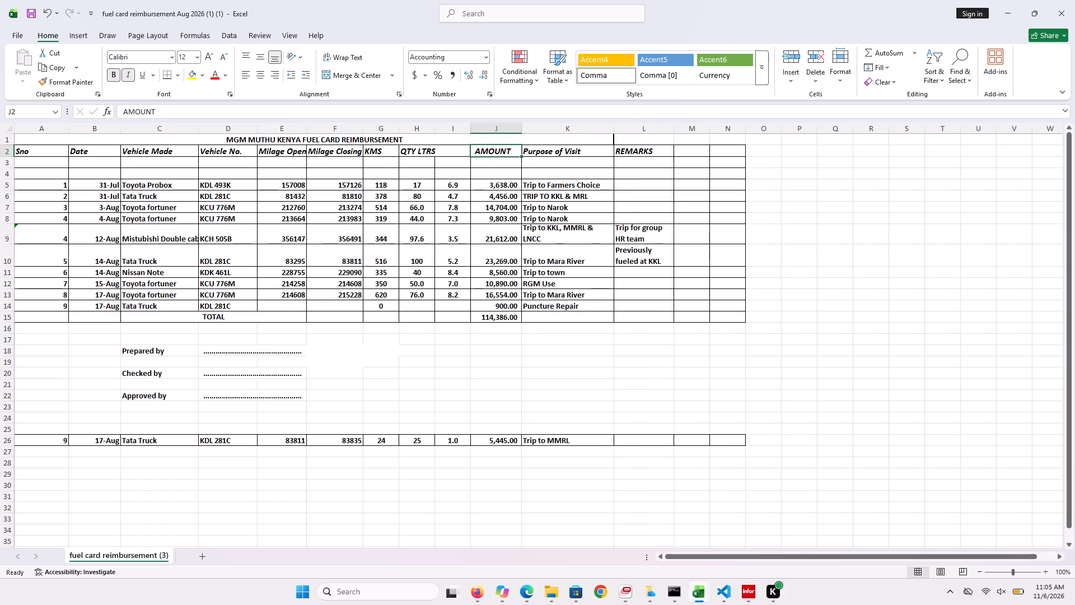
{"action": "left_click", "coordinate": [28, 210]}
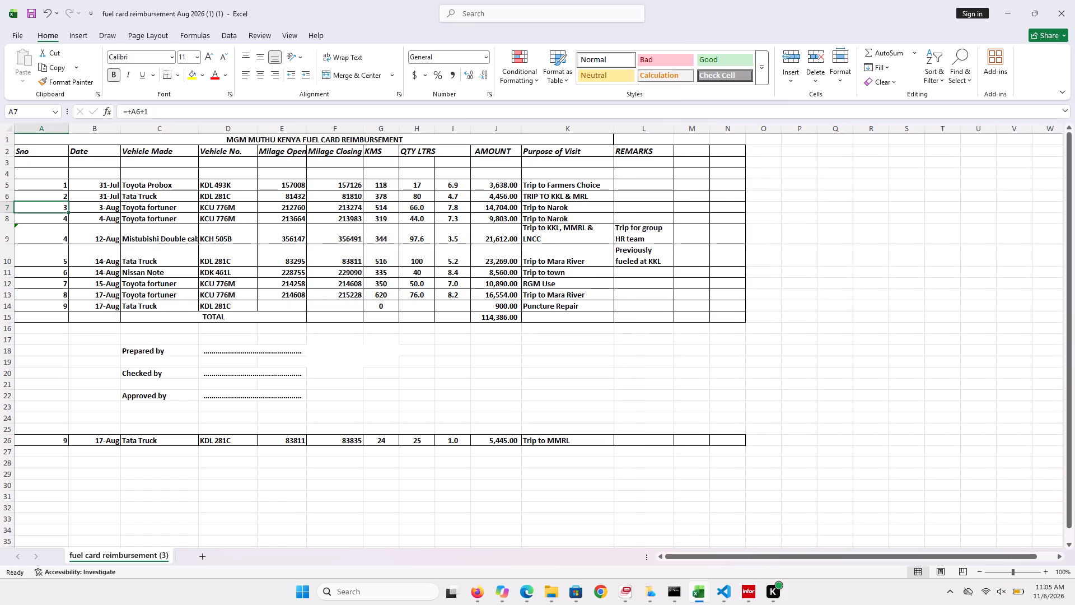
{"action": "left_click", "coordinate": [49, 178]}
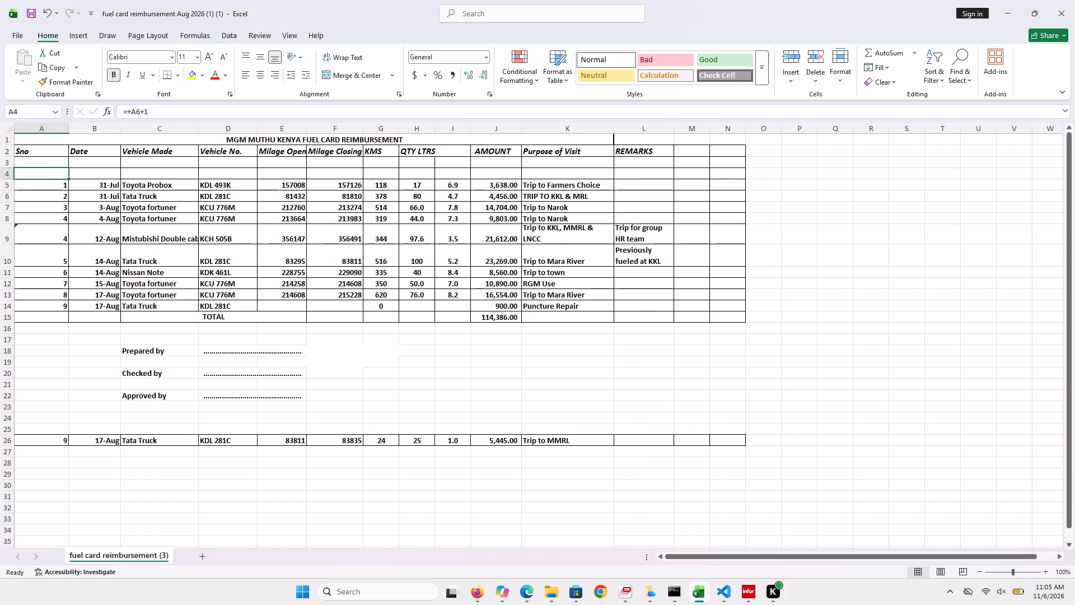
Delete the separate Tata Truck "Trip to MMRL" entry below the signature lines, cells A26 to N26, shifting cells left.
{"action": "left_click", "coordinate": [92, 438]}
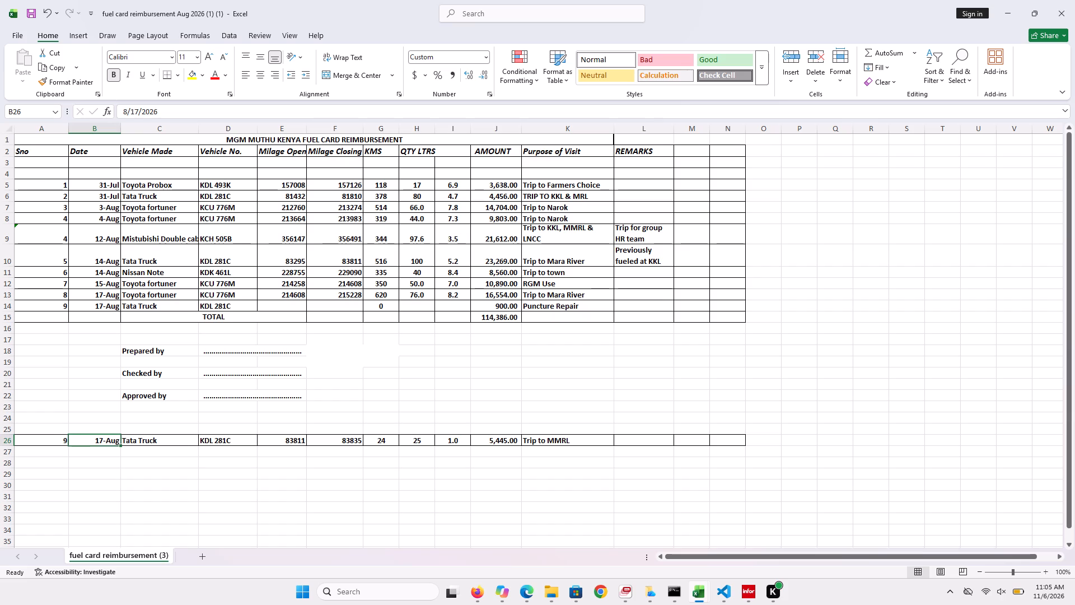
{"action": "left_click", "coordinate": [49, 443]}
{"action": "left_click_drag", "start_coordinate": [49, 443], "coordinate": [174, 447]}
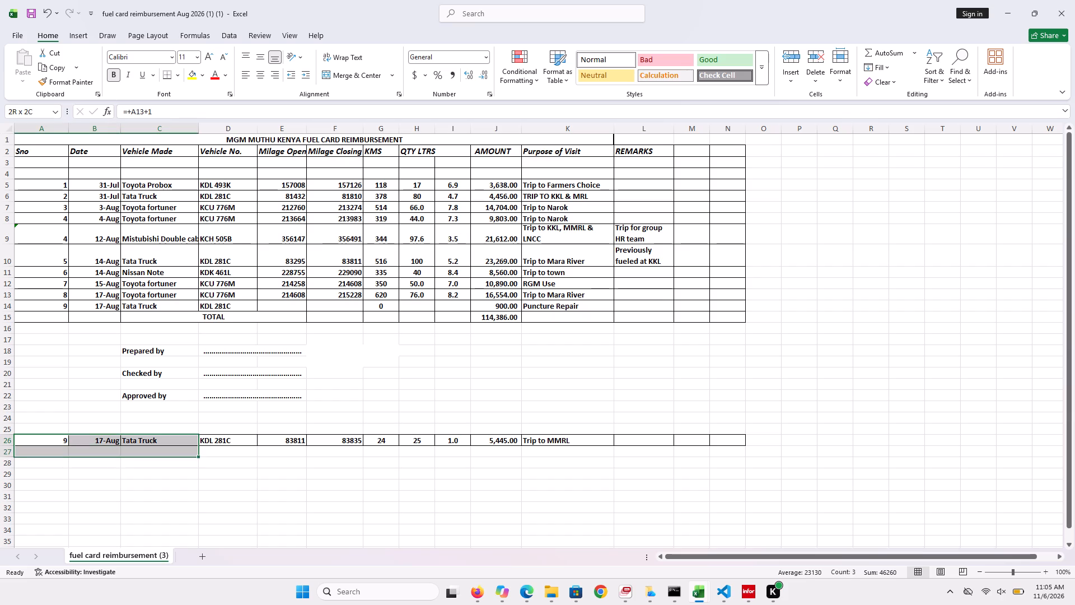
{"action": "left_click_drag", "start_coordinate": [174, 447], "coordinate": [348, 442]}
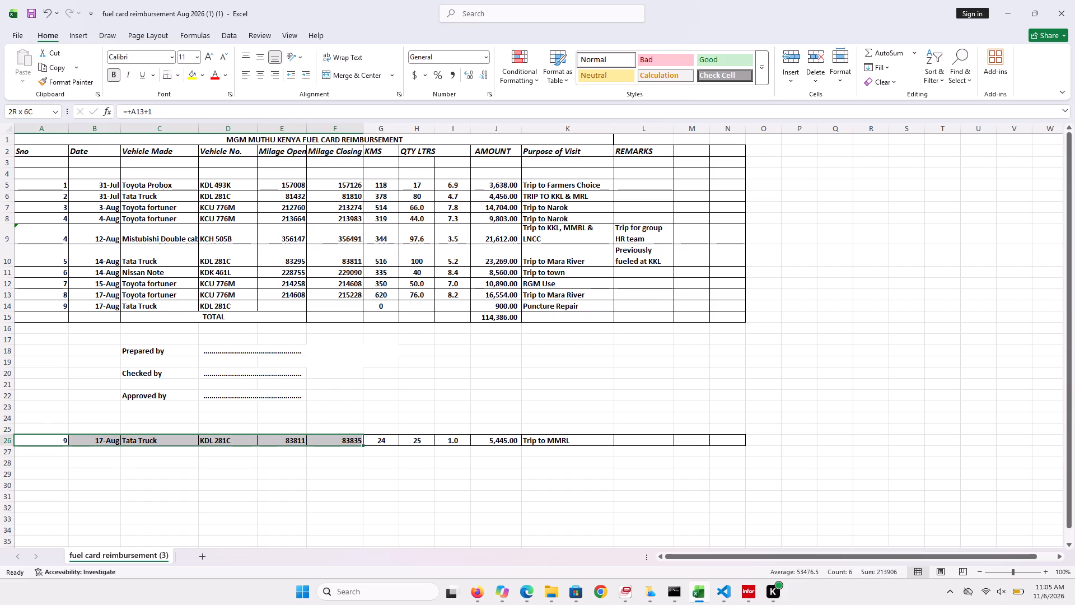
{"action": "left_click_drag", "start_coordinate": [348, 442], "coordinate": [652, 438]}
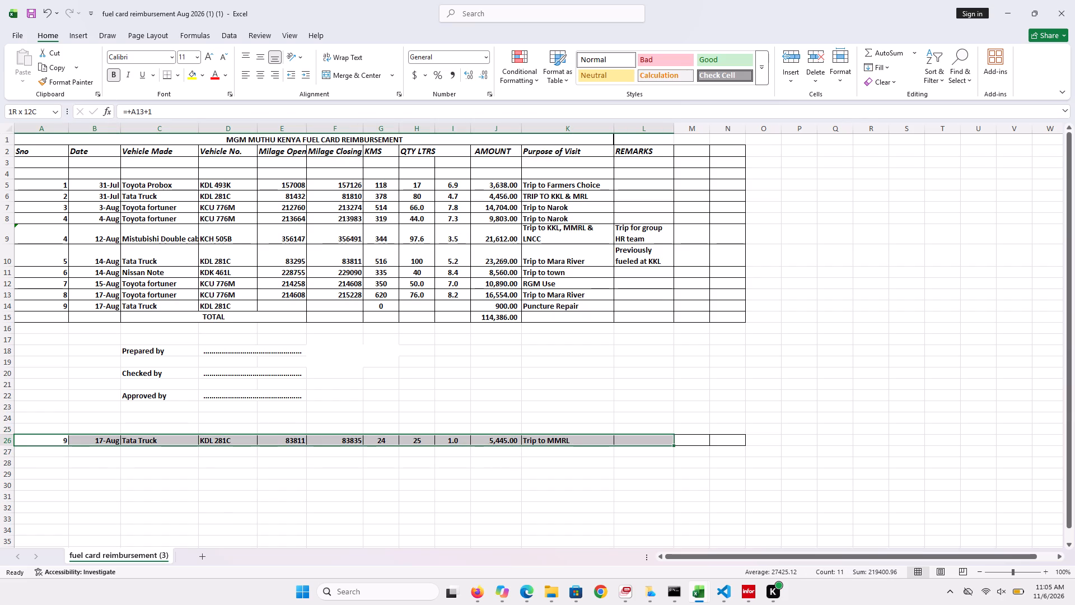
{"action": "left_click_drag", "start_coordinate": [652, 438], "coordinate": [724, 444]}
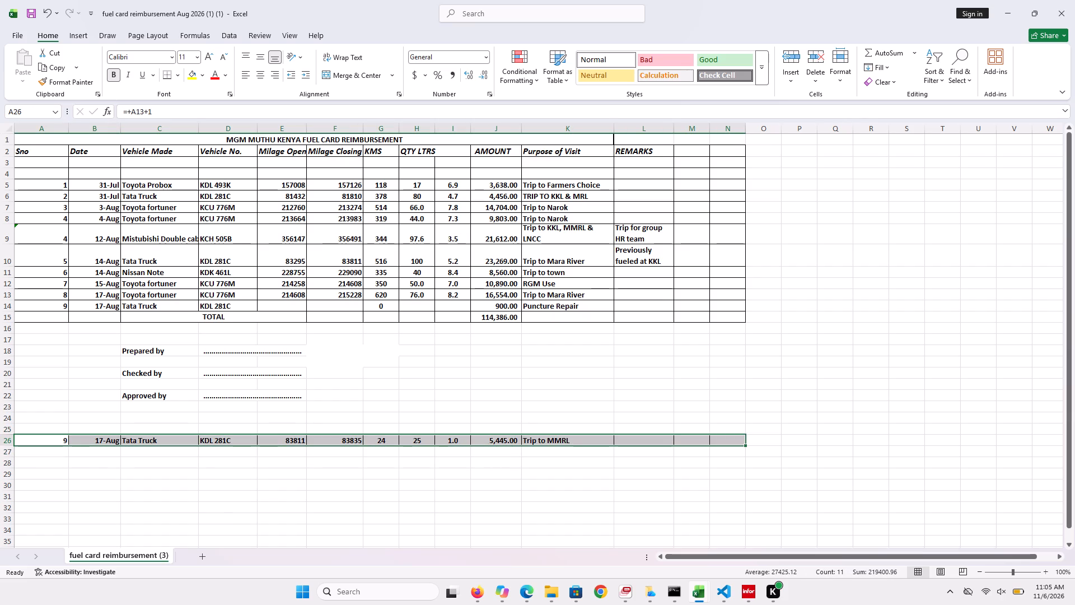
{"action": "right_click", "coordinate": [722, 441]}
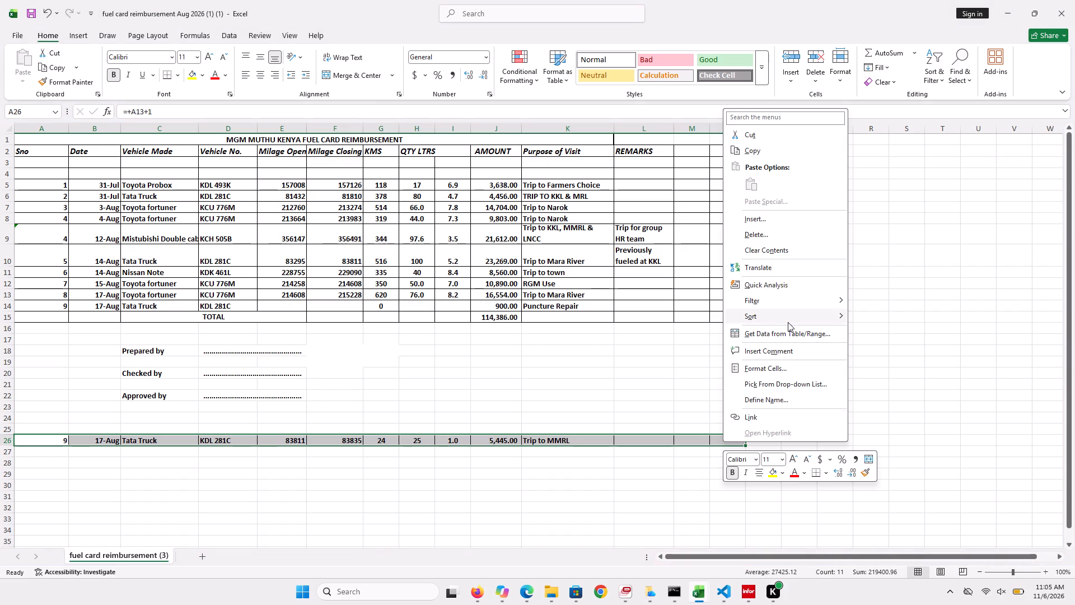
{"action": "left_click", "coordinate": [760, 231]}
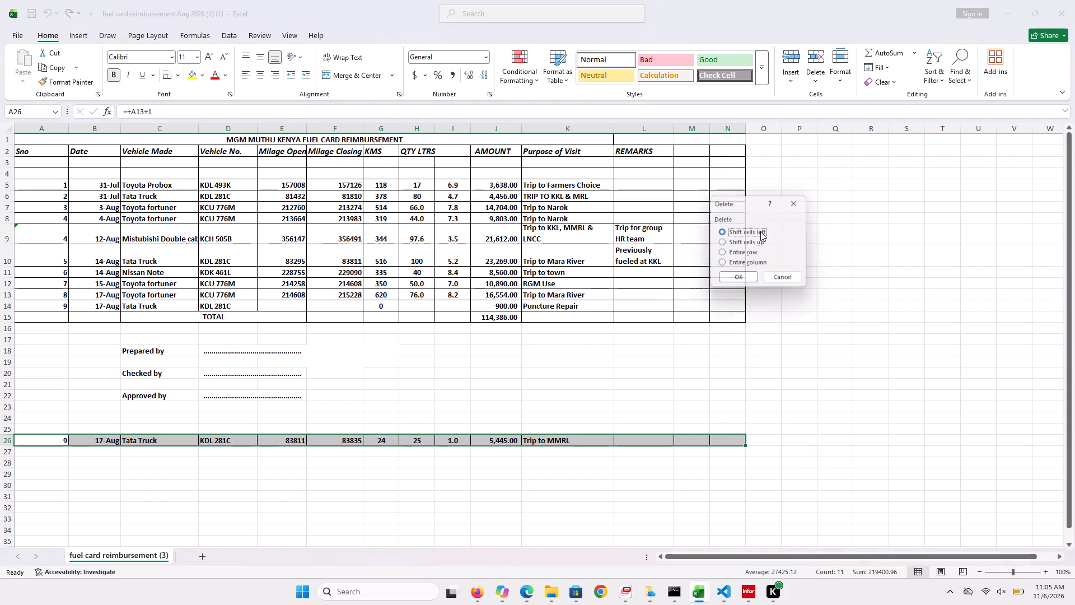
{"action": "left_click", "coordinate": [740, 274]}
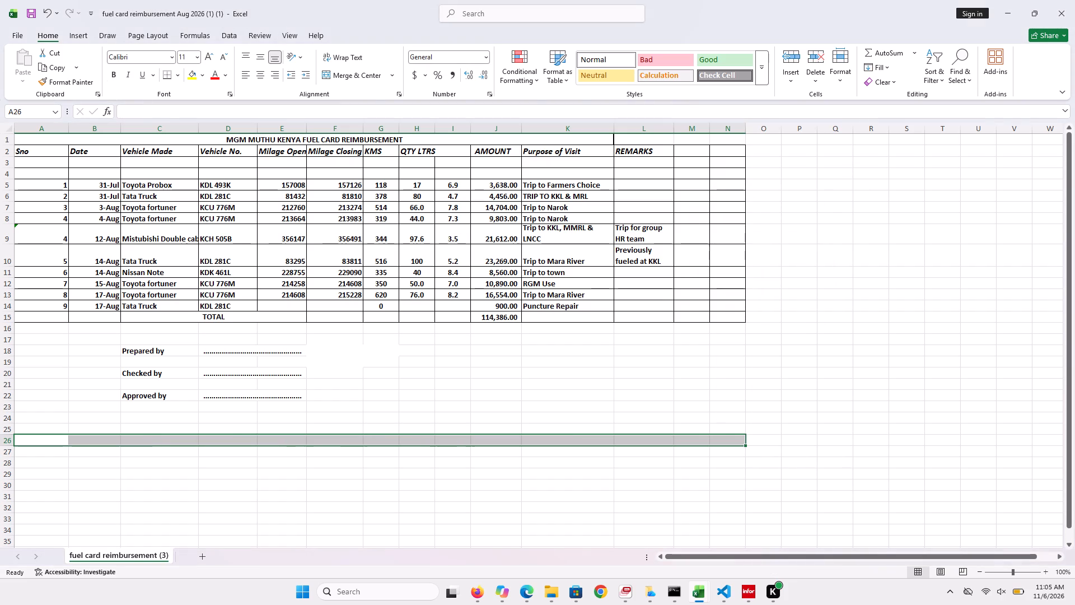
{"action": "left_click", "coordinate": [627, 458]}
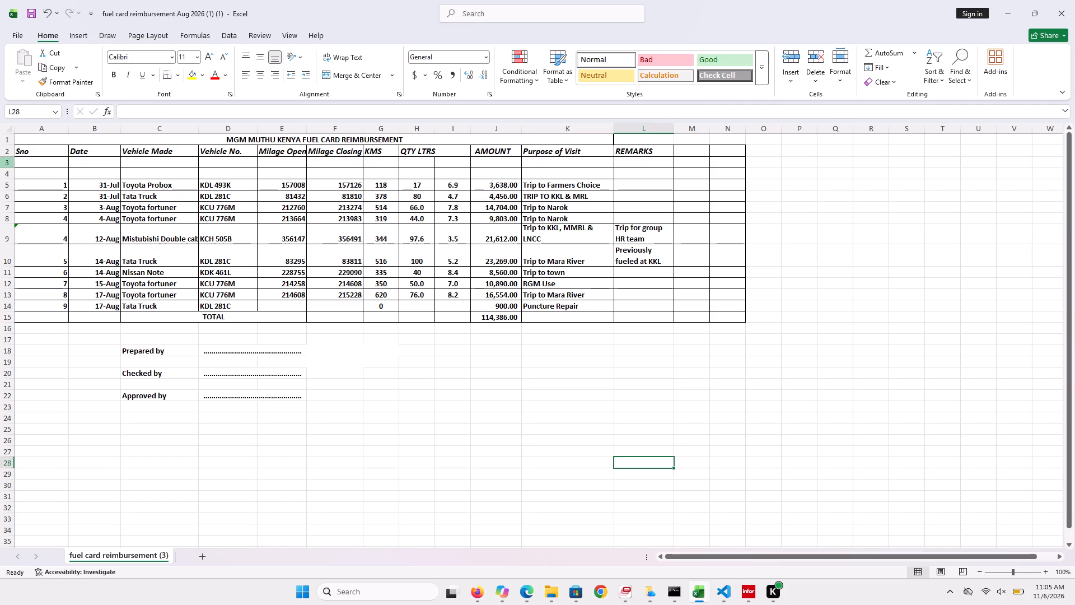
Select the date cell of the first entry, Toyota Probox, in row 5.
{"action": "left_click", "coordinate": [104, 183]}
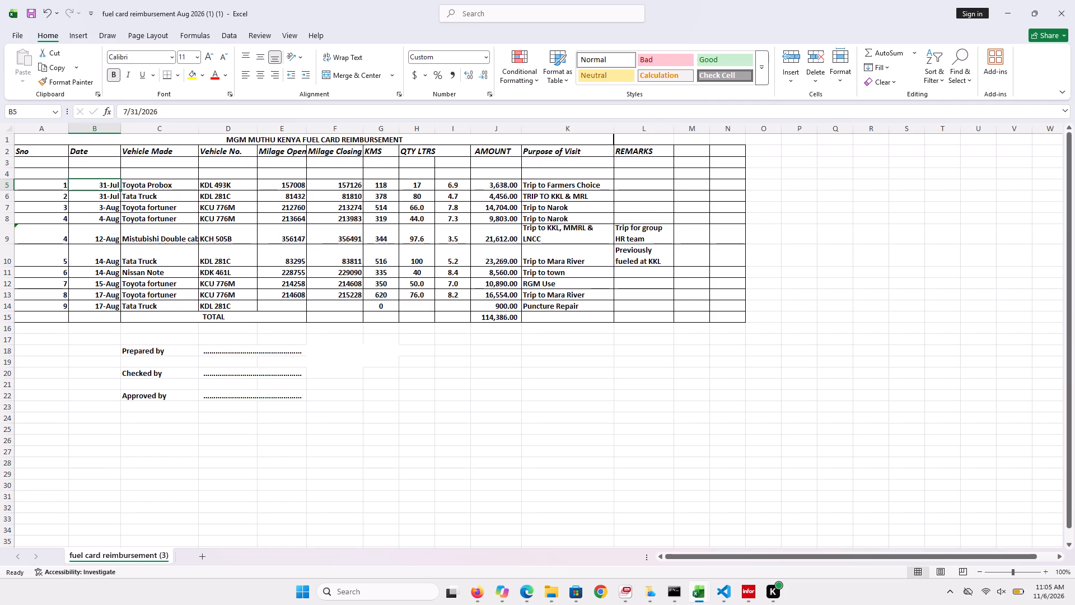
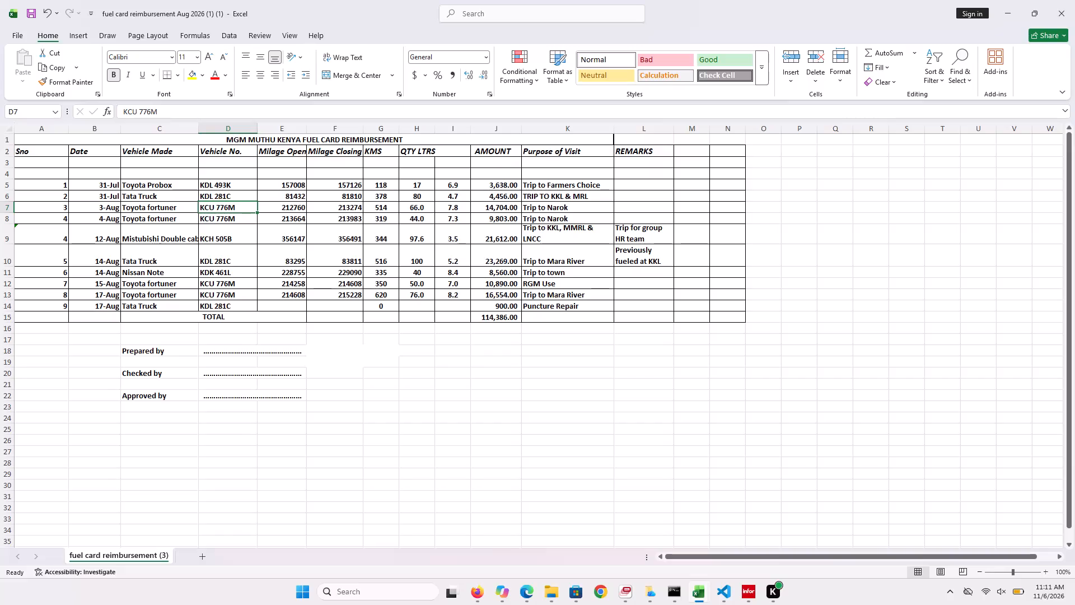
Change the date of the first entry in row 5 to 2-Oct.
{"action": "left_click", "coordinate": [130, 185]}
{"action": "left_click", "coordinate": [106, 189]}
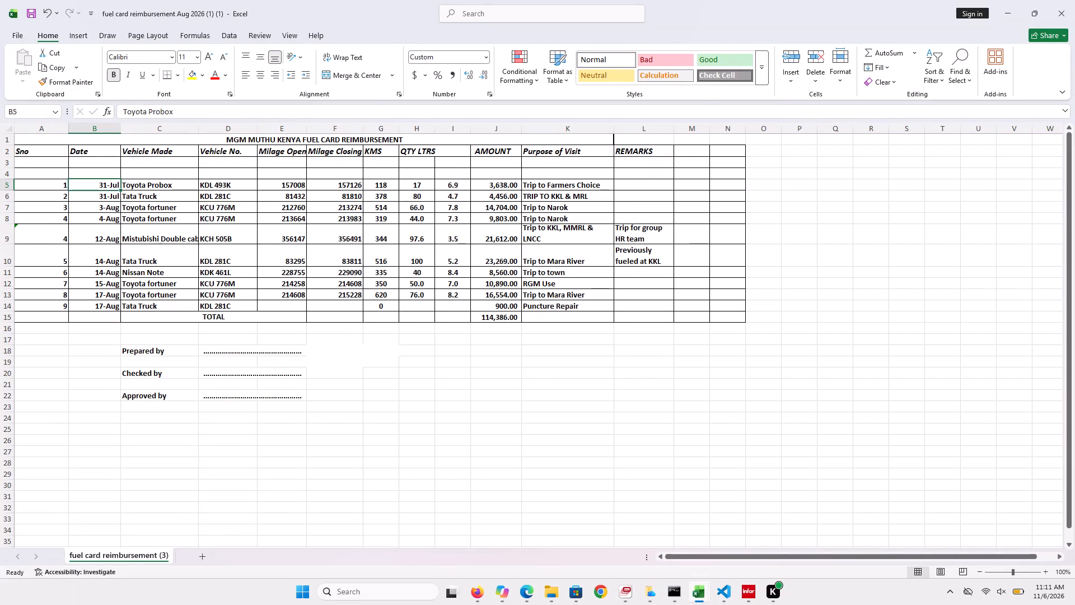
{"action": "key", "text": "BackSpace"}
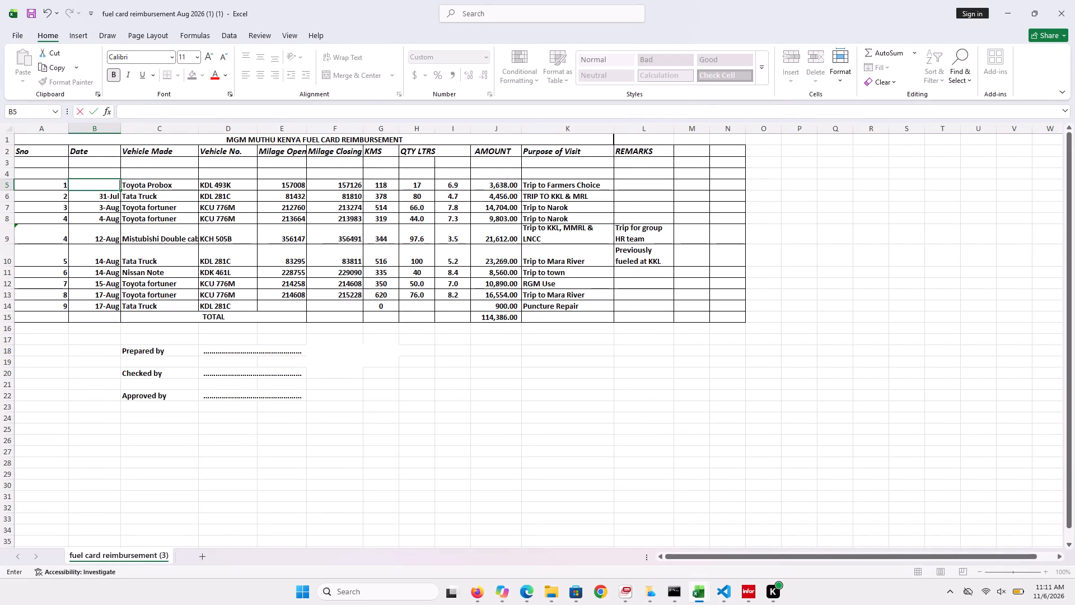
{"action": "type", "text": "2-"}
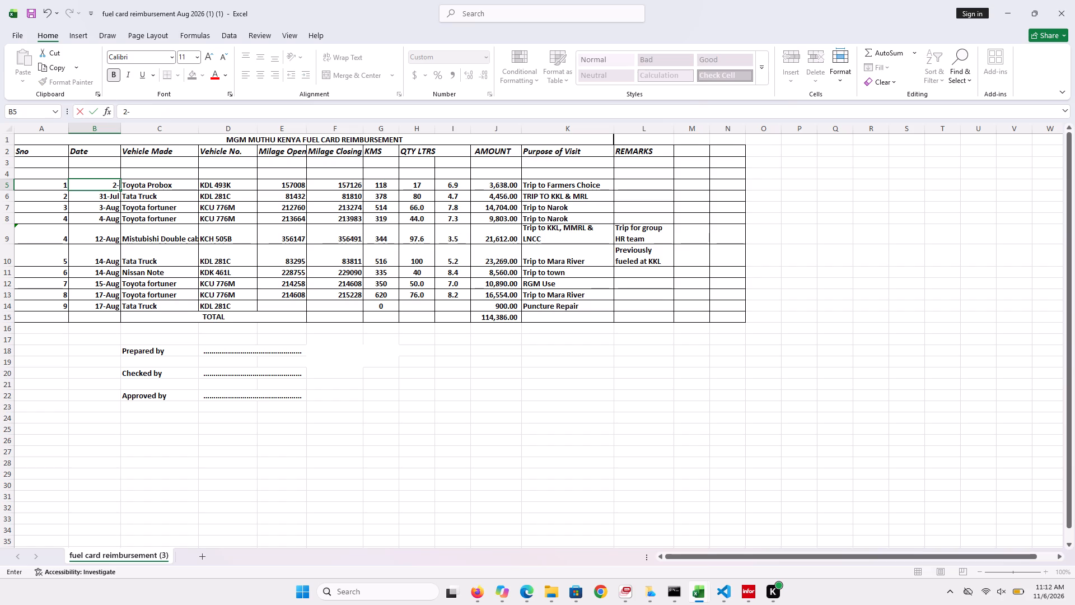
{"action": "type", "text": "OCT"}
{"action": "key", "text": "Right"}
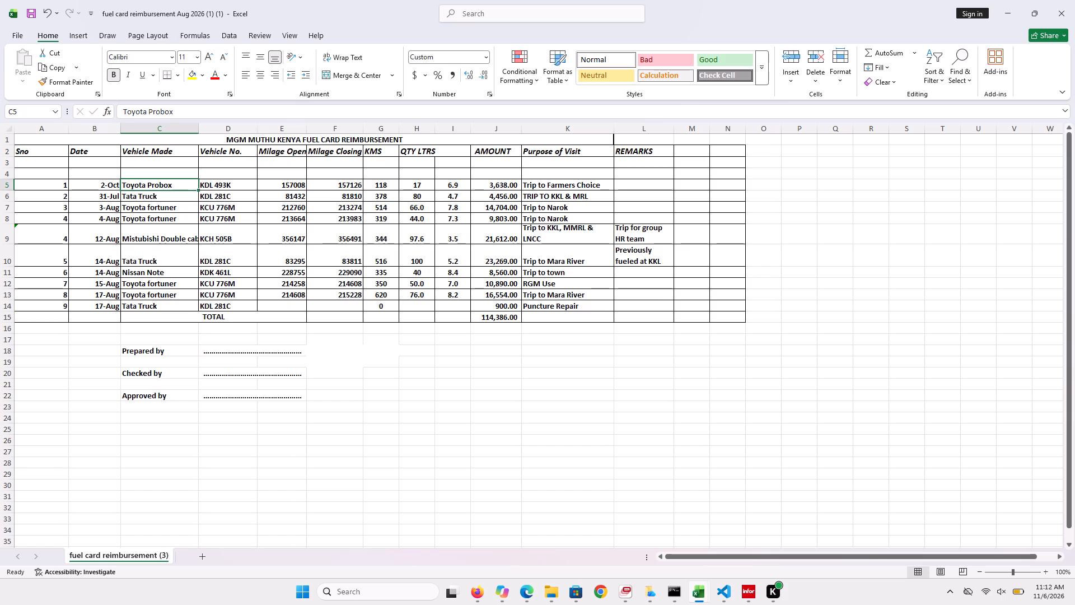
{"action": "key", "text": "t"}
{"action": "type", "text": "OYO"}
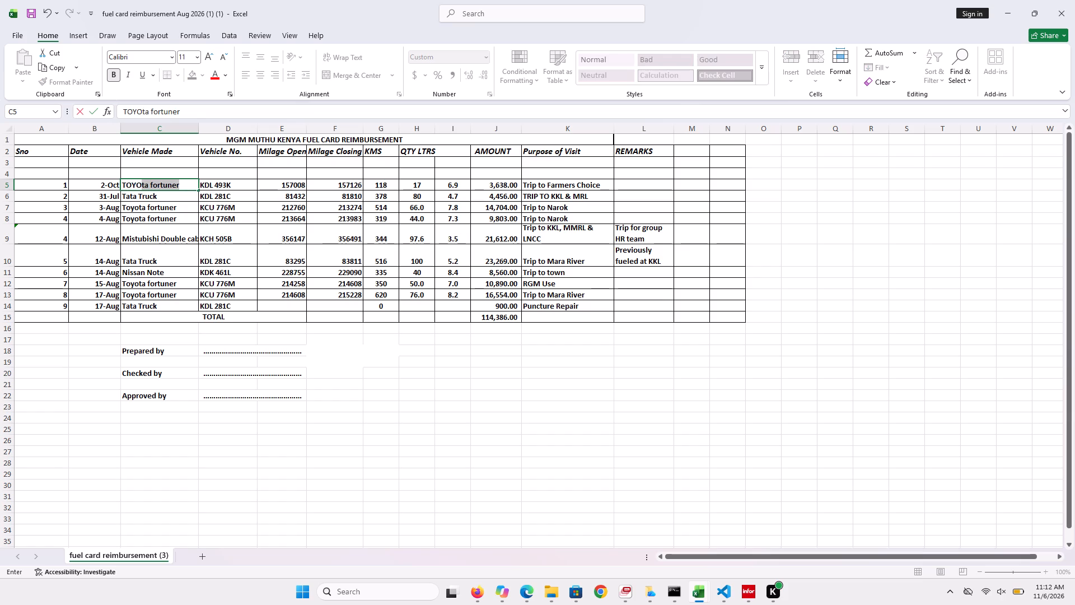
{"action": "key", "text": "Tab"}
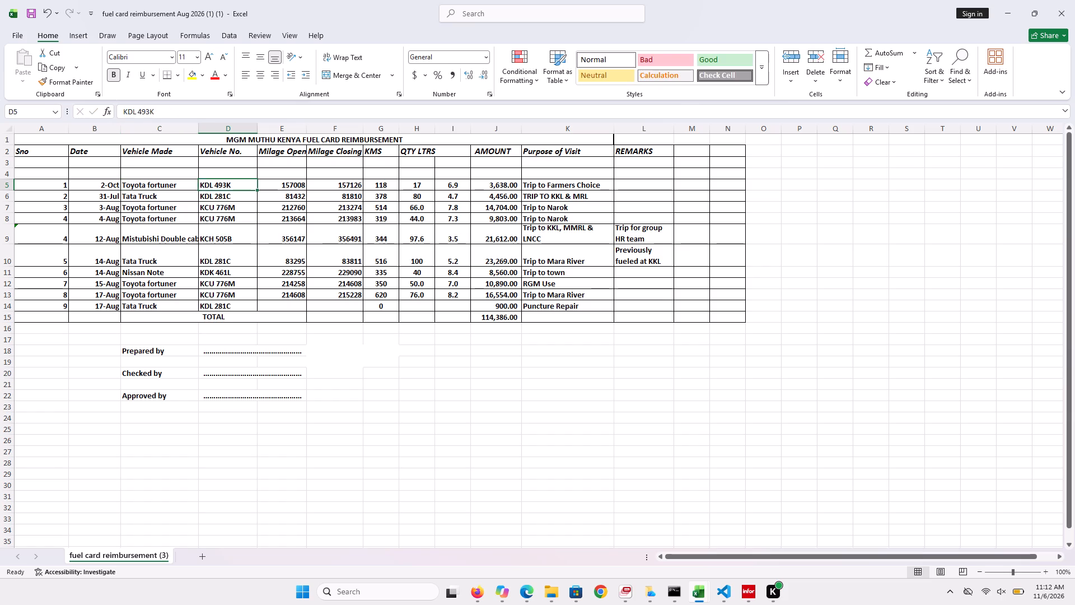
{"action": "left_click", "coordinate": [242, 184]}
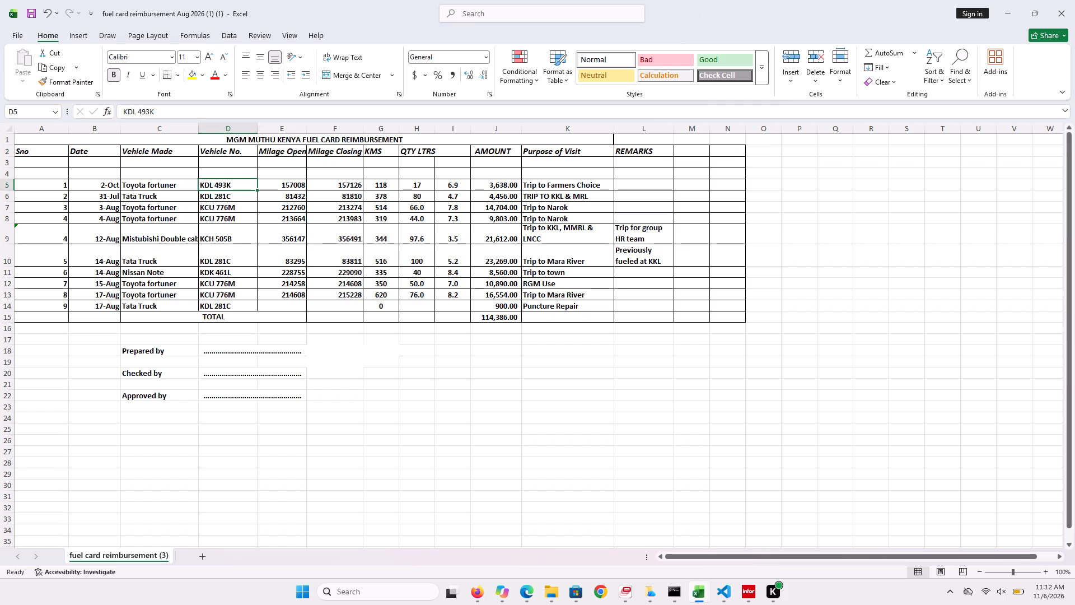
{"action": "left_click", "coordinate": [242, 184]}
{"action": "double_click", "coordinate": [242, 184]}
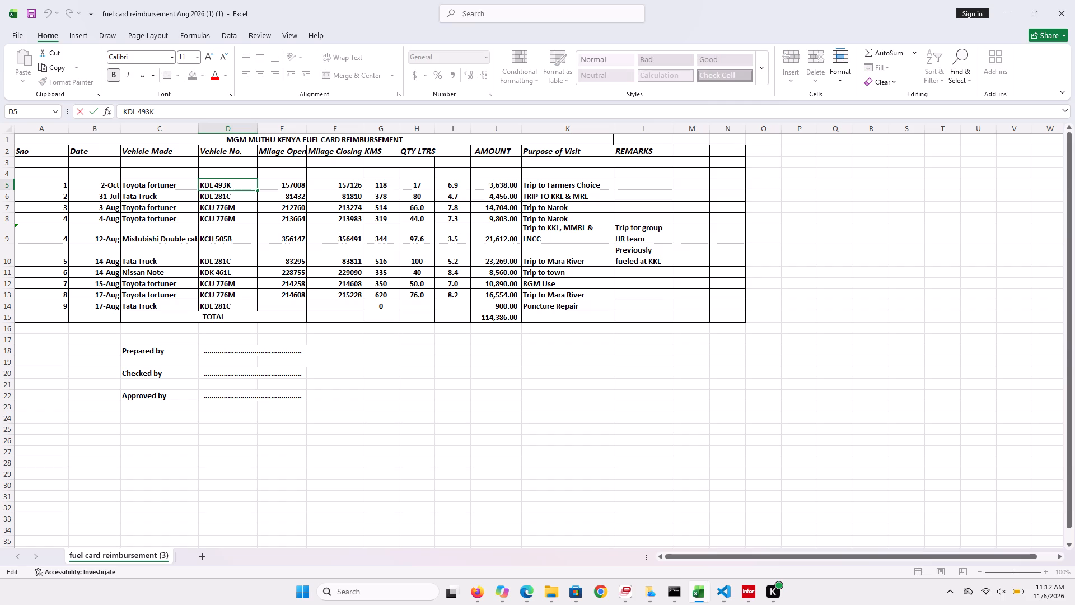
{"action": "key", "text": "BackSpace"}
{"action": "key", "text": "BackSpace"}
{"action": "key", "text": "BackSpace"}
{"action": "key", "text": "BackSpace"}
{"action": "key", "text": "BackSpace"}
{"action": "key", "text": "BackSpace"}
{"action": "key", "text": "BackSpace"}
{"action": "type", "text": "CU"}
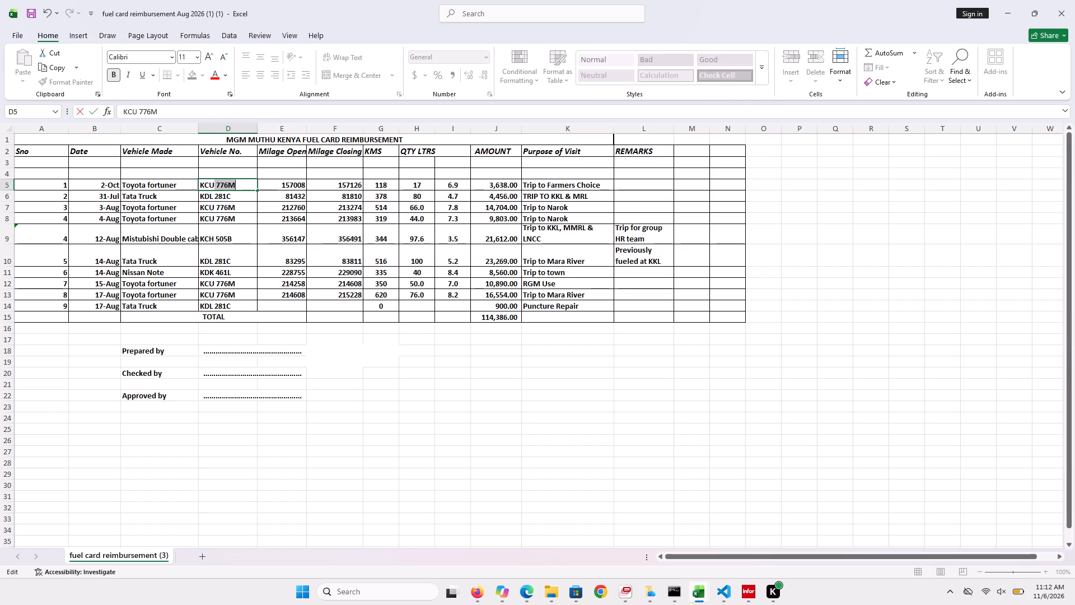
{"action": "key", "text": "Tab"}
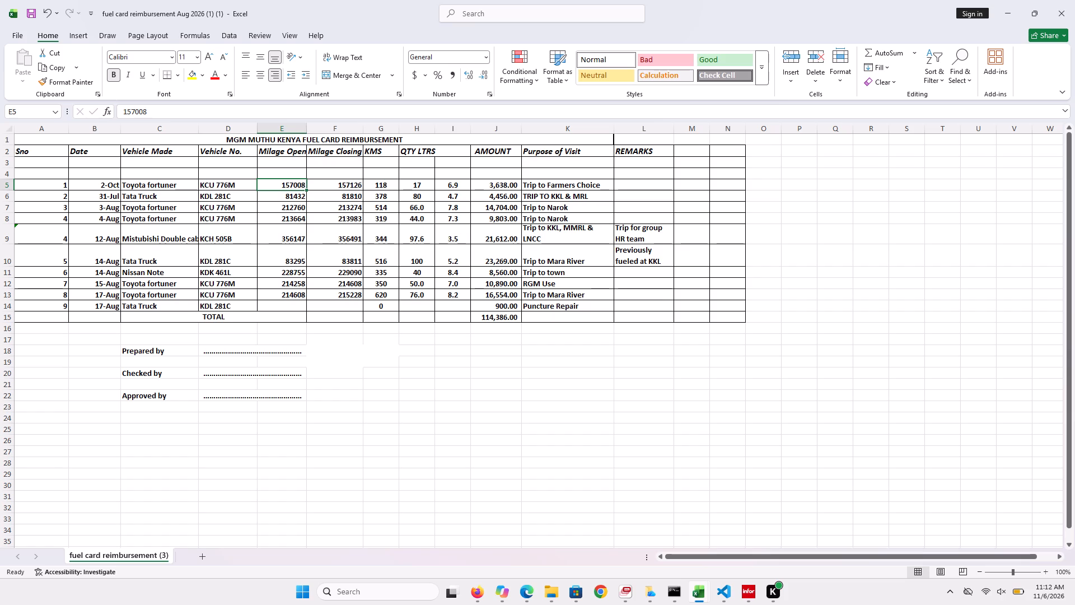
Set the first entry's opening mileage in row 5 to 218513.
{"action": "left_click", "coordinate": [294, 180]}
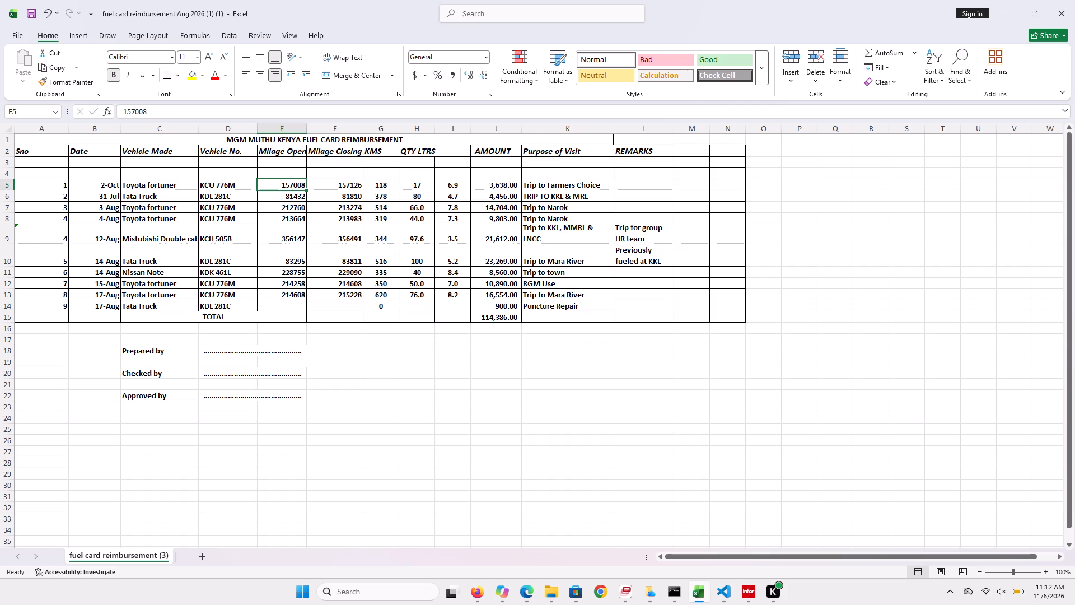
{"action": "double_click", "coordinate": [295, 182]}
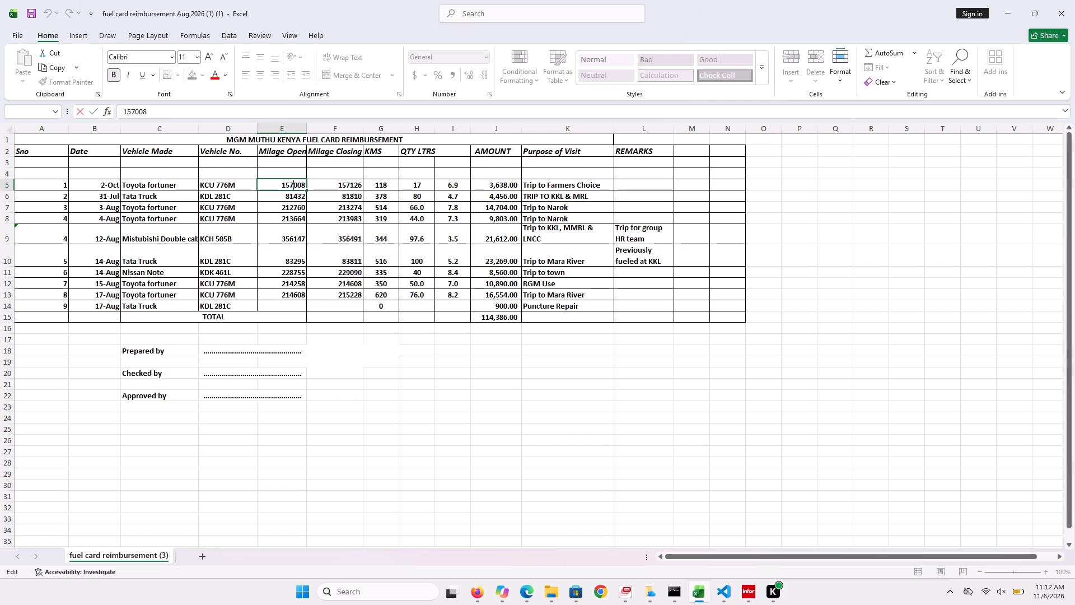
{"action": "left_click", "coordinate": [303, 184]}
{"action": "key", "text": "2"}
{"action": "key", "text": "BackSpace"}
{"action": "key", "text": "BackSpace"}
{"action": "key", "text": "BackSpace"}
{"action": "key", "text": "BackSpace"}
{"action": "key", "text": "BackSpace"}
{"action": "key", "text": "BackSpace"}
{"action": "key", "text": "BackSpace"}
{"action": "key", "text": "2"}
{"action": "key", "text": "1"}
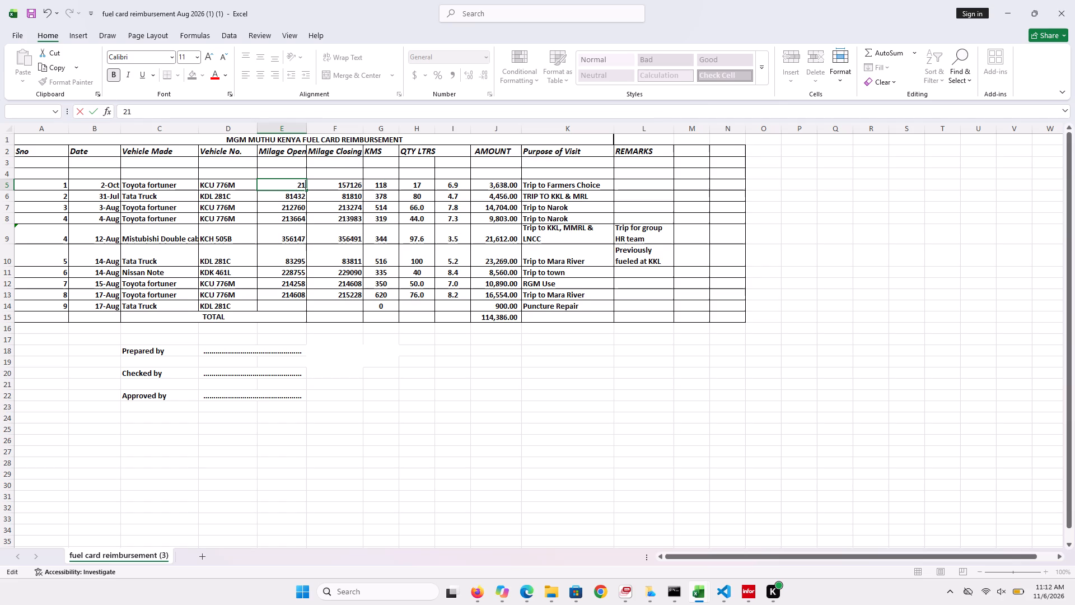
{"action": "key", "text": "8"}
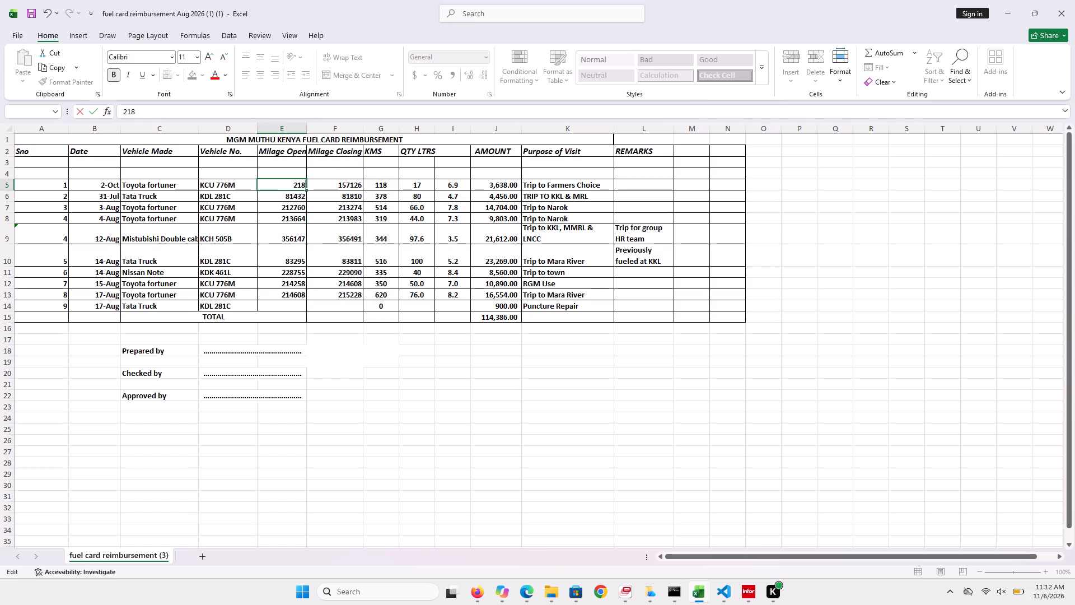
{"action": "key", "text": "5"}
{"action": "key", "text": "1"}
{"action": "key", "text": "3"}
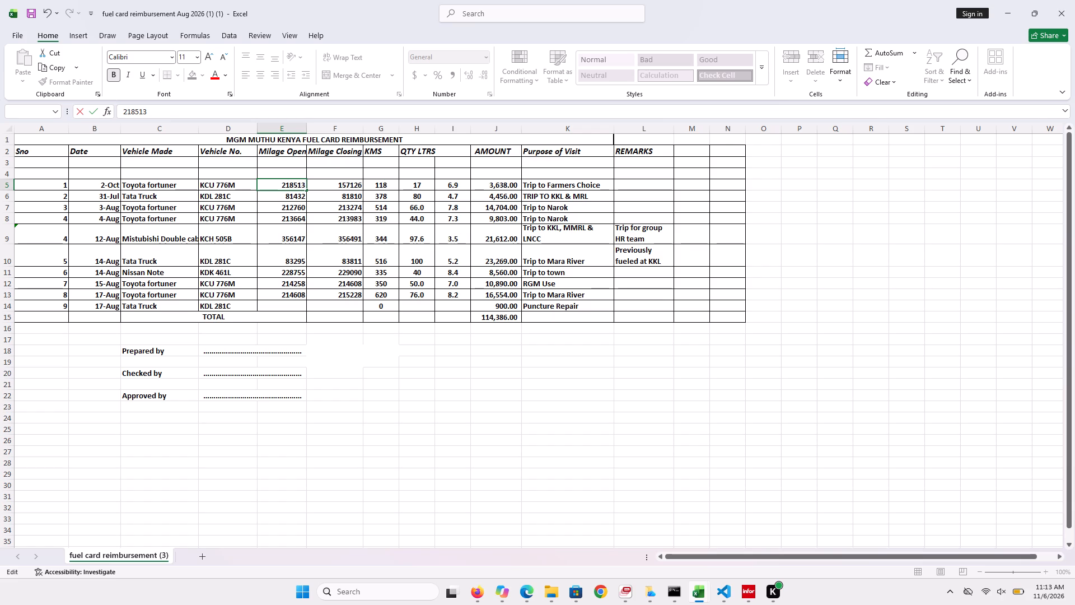
Set the first entry's closing mileage in row 5 to 221218.
{"action": "left_click", "coordinate": [353, 192]}
{"action": "left_click", "coordinate": [357, 186]}
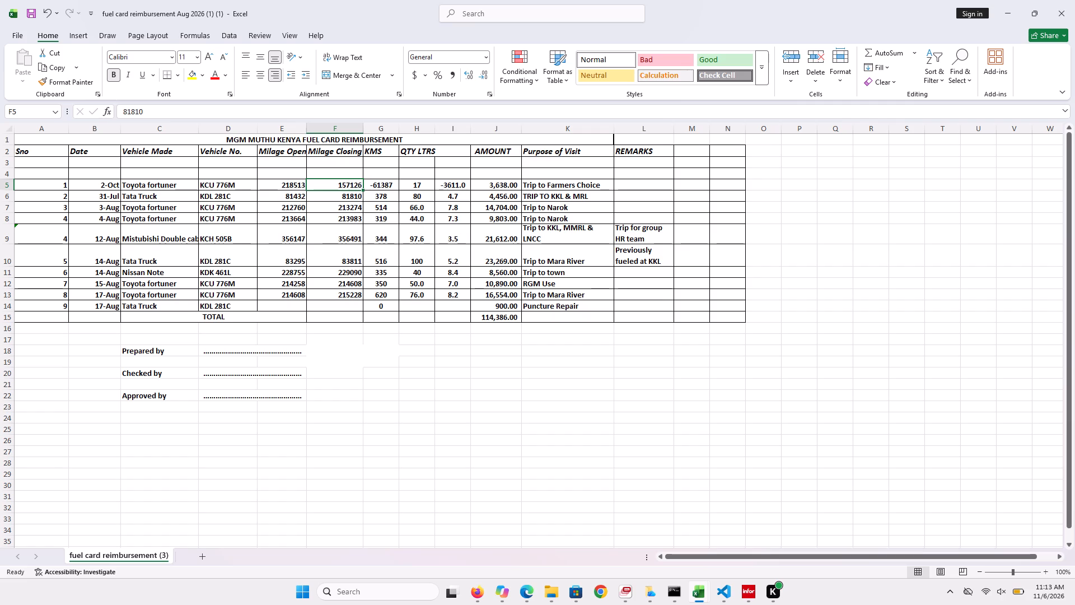
{"action": "left_click", "coordinate": [350, 180]}
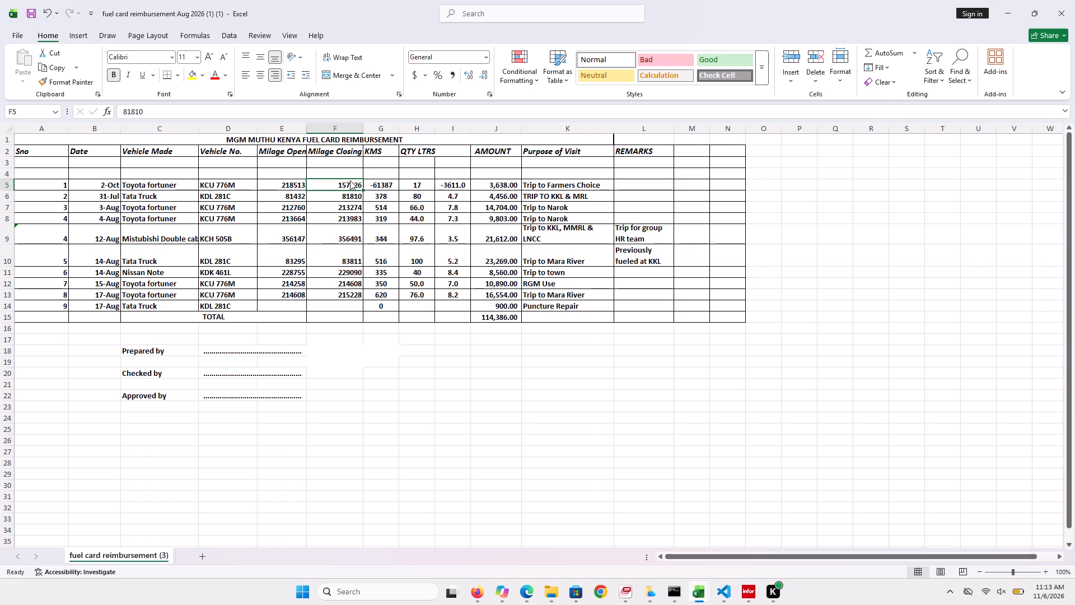
{"action": "left_click", "coordinate": [361, 183]}
{"action": "key", "text": "BackSpace"}
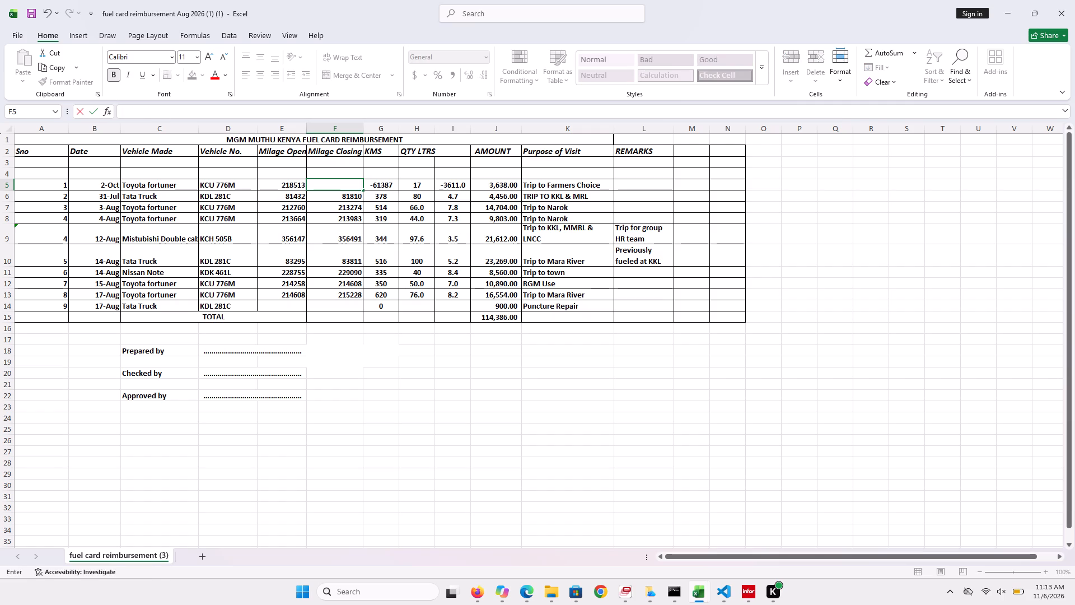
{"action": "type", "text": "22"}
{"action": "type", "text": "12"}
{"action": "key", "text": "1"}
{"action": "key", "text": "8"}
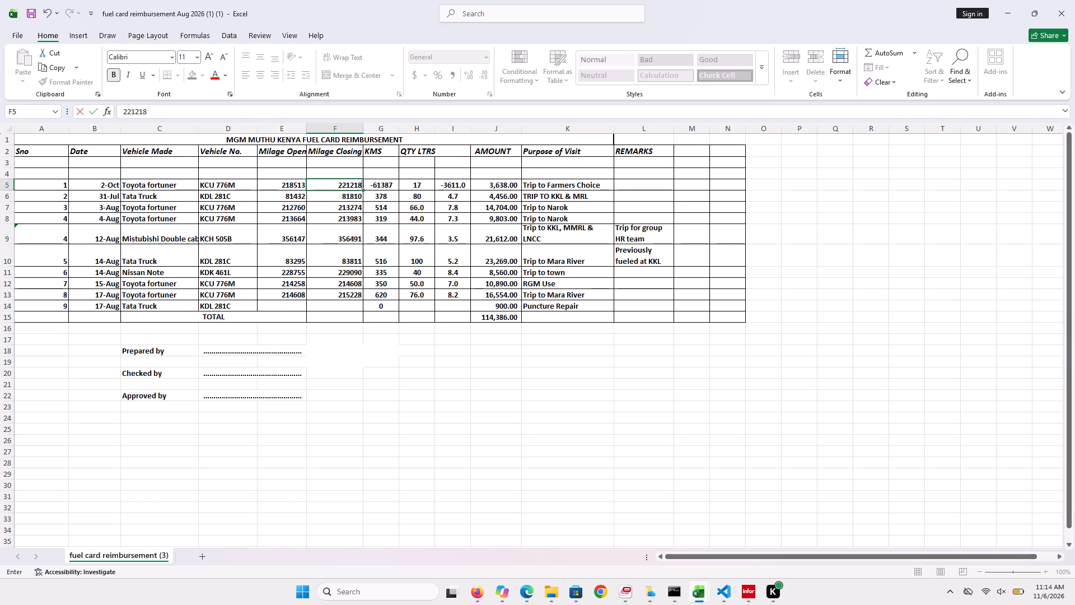
{"action": "left_click", "coordinate": [386, 187]}
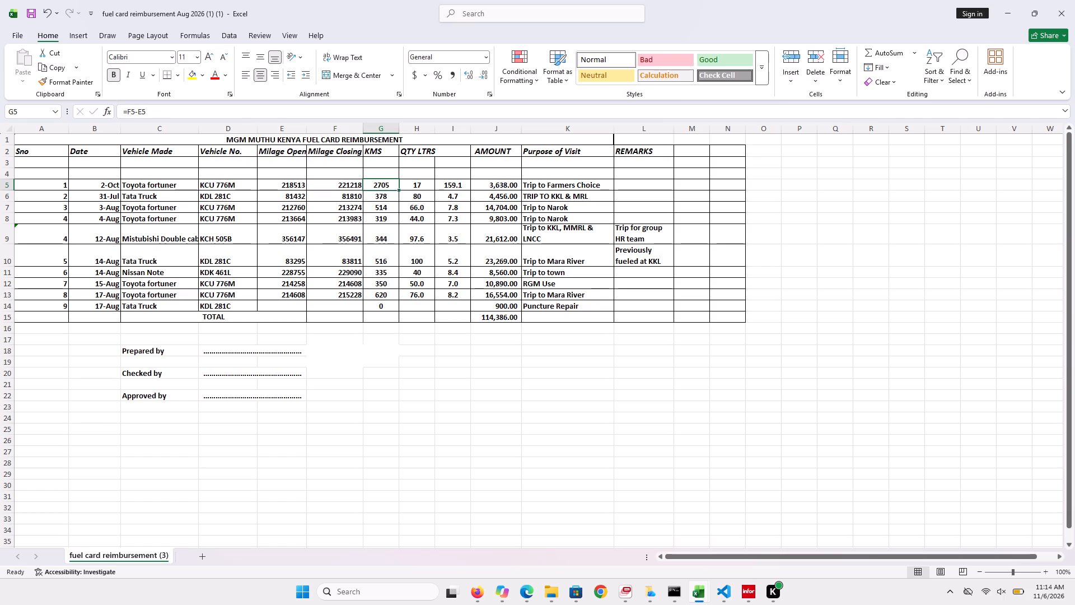
Set the first entry's fuel quantity in row 5 to 50 litres.
{"action": "left_click", "coordinate": [417, 189]}
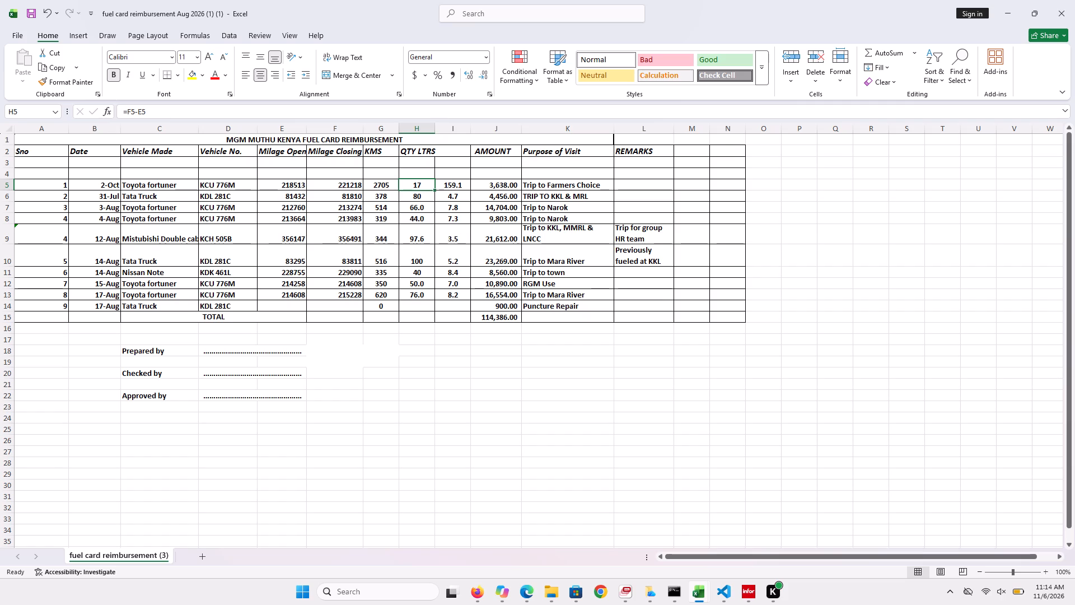
{"action": "left_click", "coordinate": [421, 197]}
{"action": "left_click", "coordinate": [423, 188]}
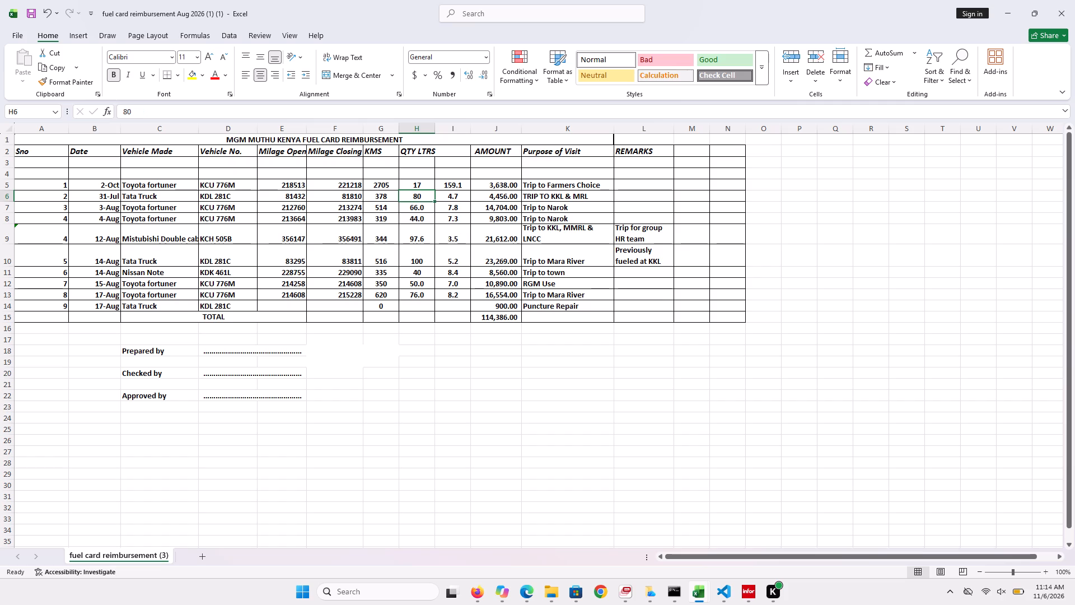
{"action": "left_click", "coordinate": [426, 183]}
{"action": "type", "text": "50"}
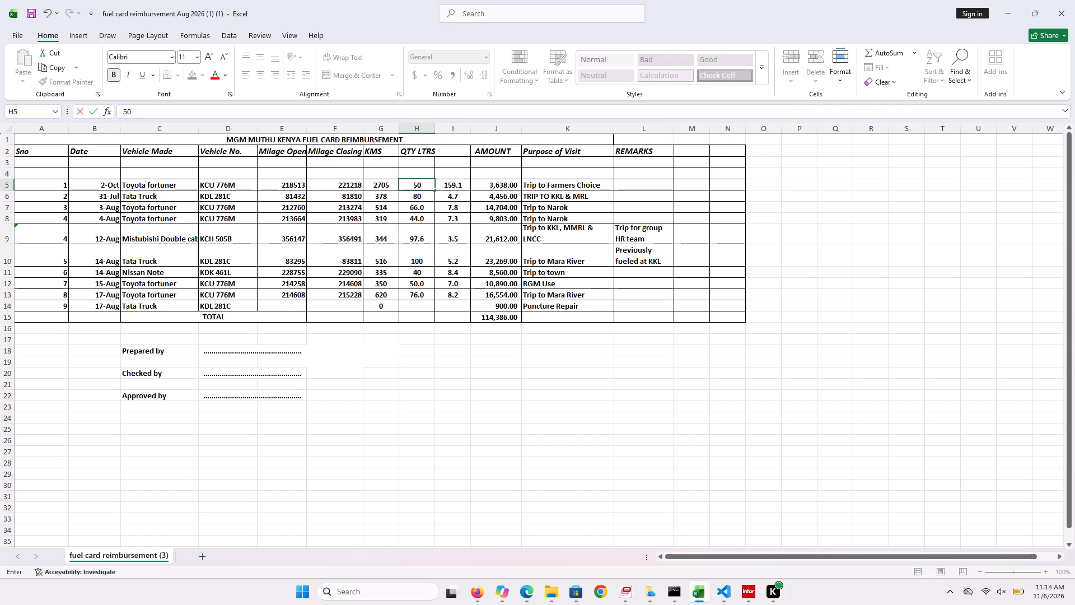
{"action": "left_click", "coordinate": [429, 204]}
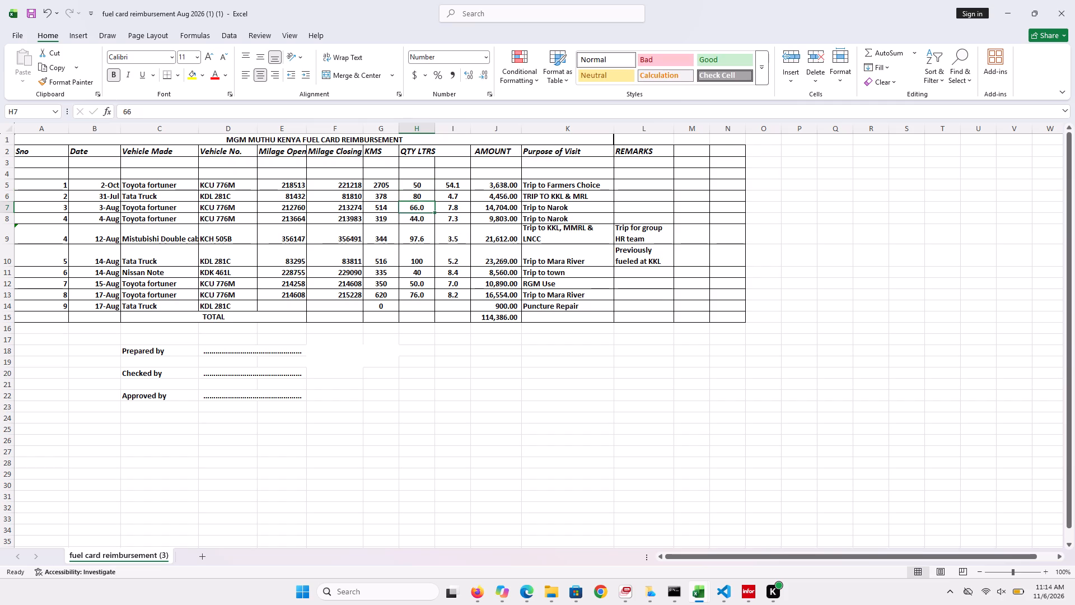
{"action": "left_click", "coordinate": [418, 196]}
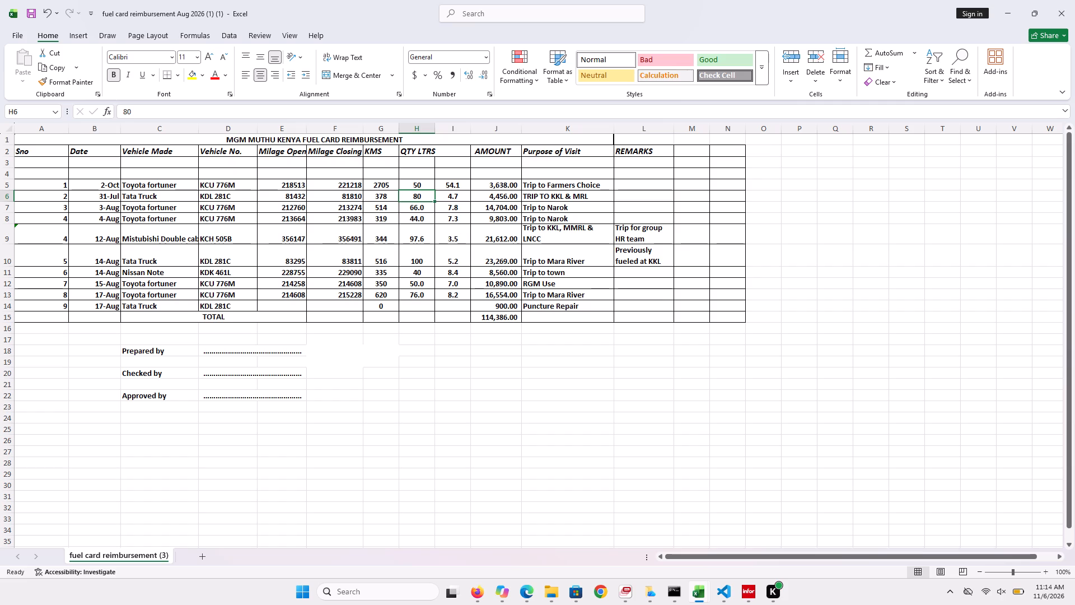
Correct the first entry's opening mileage in row 5 to 220787.
{"action": "left_click", "coordinate": [284, 182]}
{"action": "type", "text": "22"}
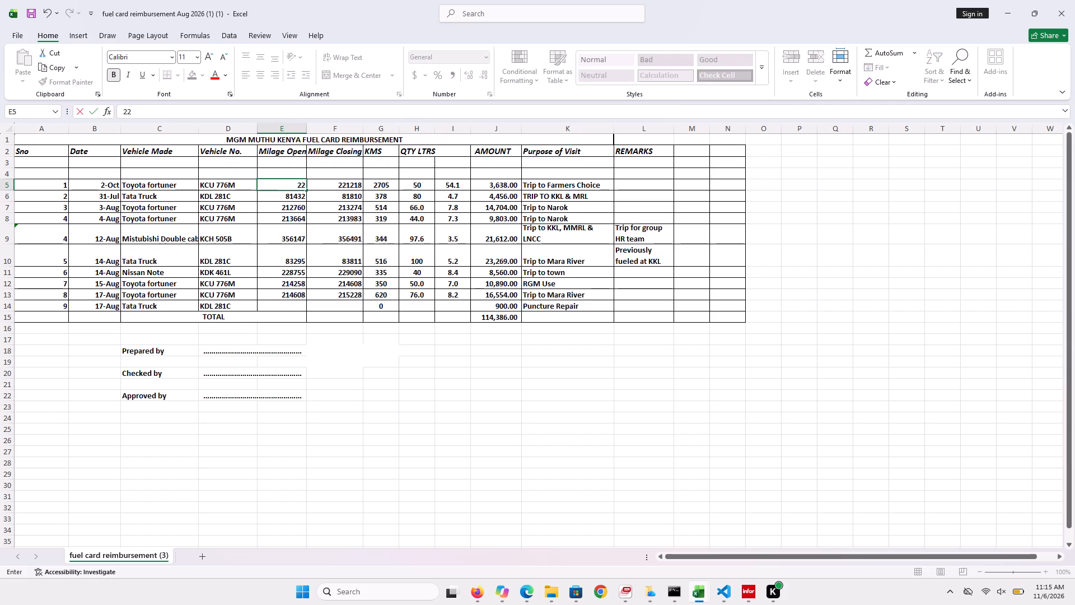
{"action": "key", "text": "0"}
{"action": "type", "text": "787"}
{"action": "left_click", "coordinate": [301, 208]}
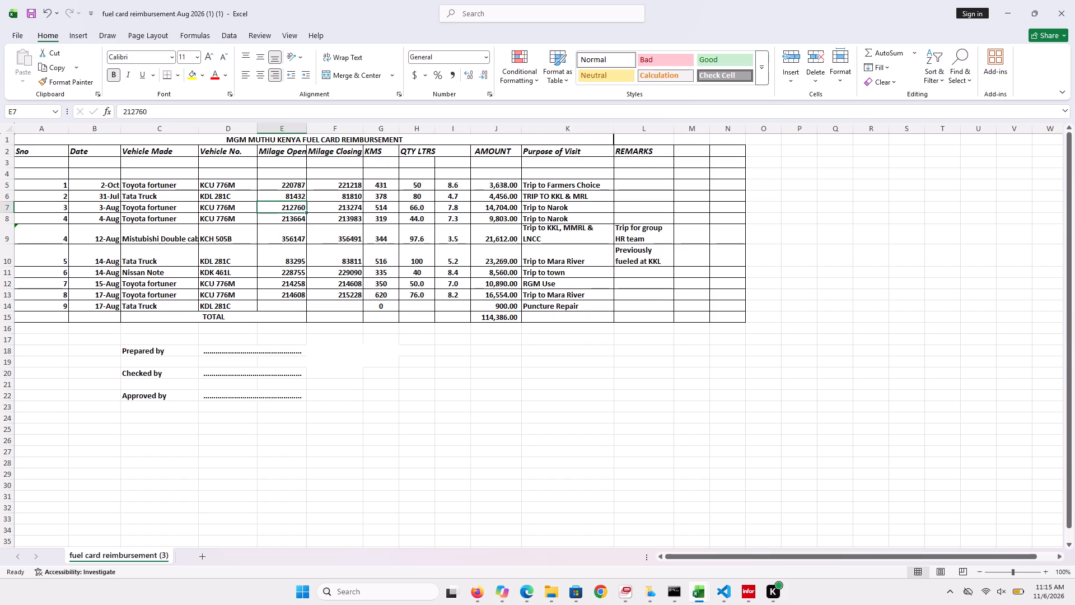
{"action": "left_click", "coordinate": [330, 189]}
{"action": "left_click", "coordinate": [340, 198]}
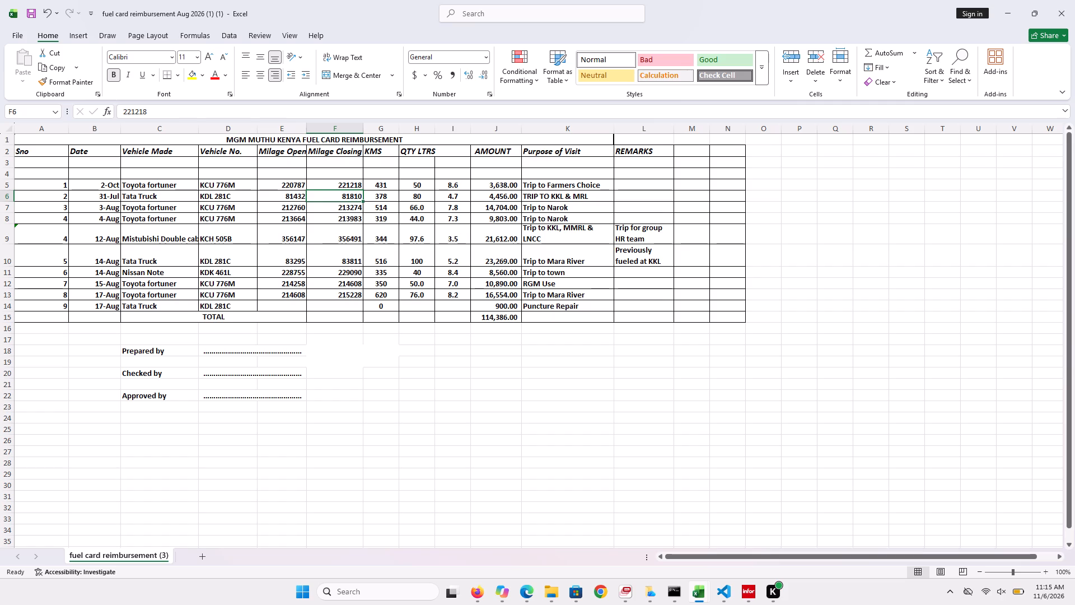
Clear the first entry's fuel quantity in row 5.
{"action": "left_click", "coordinate": [415, 188]}
{"action": "key", "text": "BackSpace"}
{"action": "key", "text": "BackSpace"}
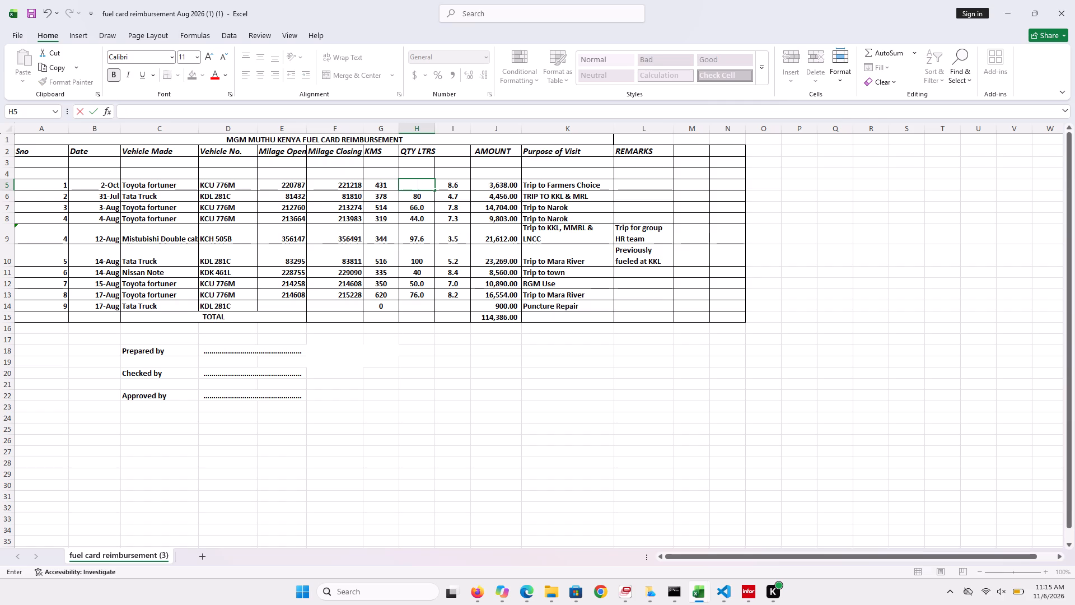
{"action": "left_click", "coordinate": [430, 207]}
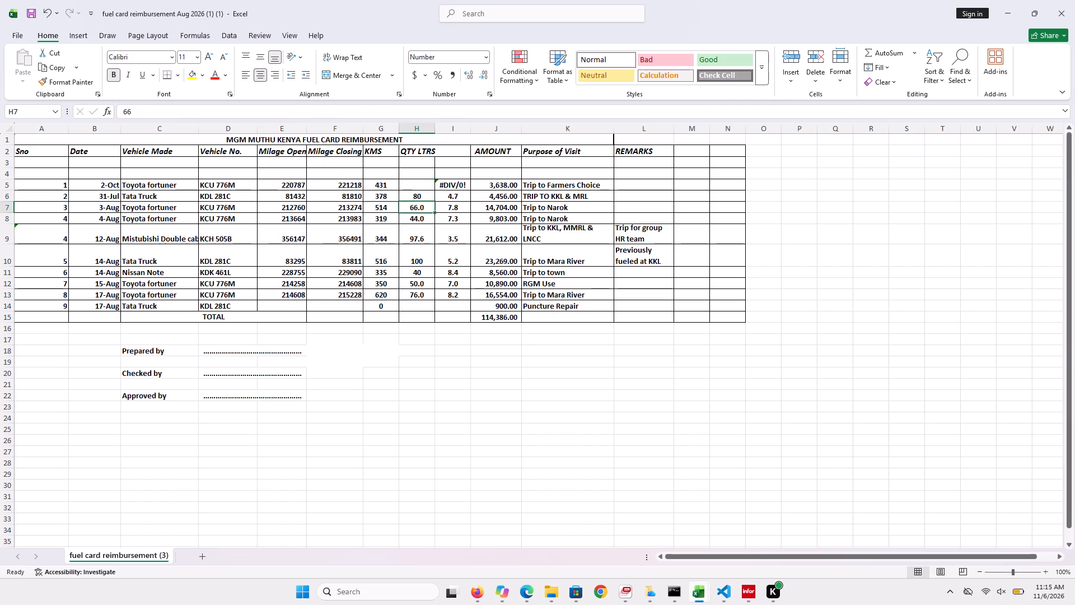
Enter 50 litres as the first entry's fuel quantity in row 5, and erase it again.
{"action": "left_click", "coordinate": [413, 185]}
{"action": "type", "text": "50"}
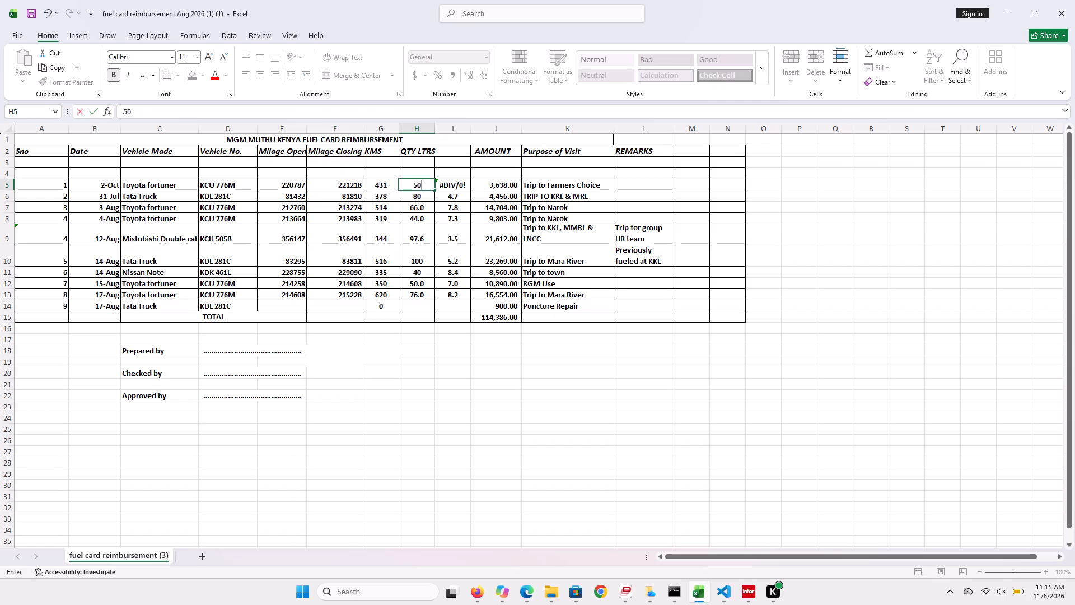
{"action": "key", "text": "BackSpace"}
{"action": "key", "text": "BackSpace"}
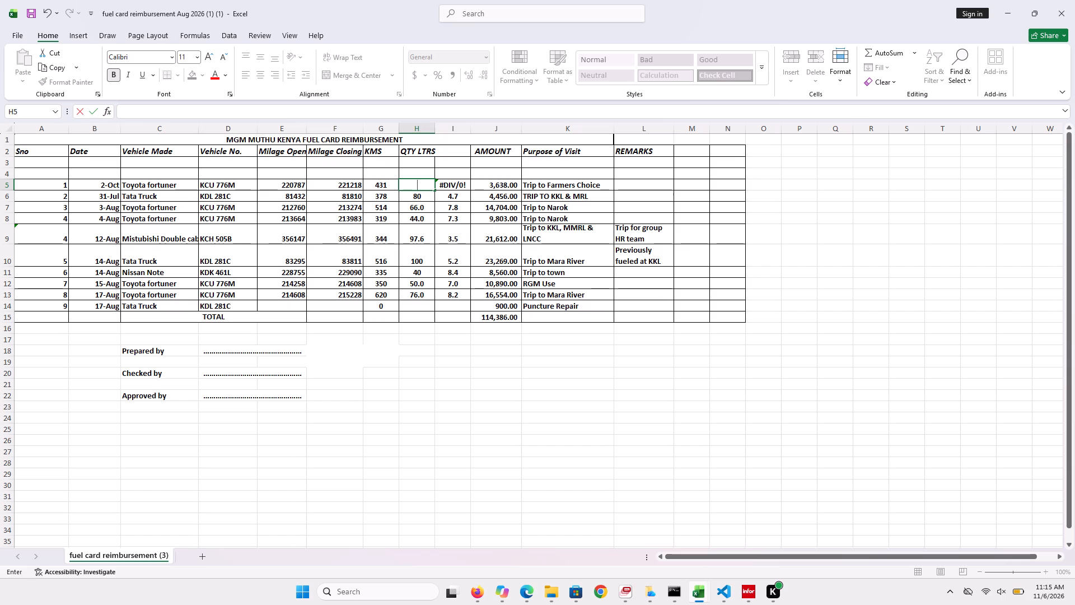
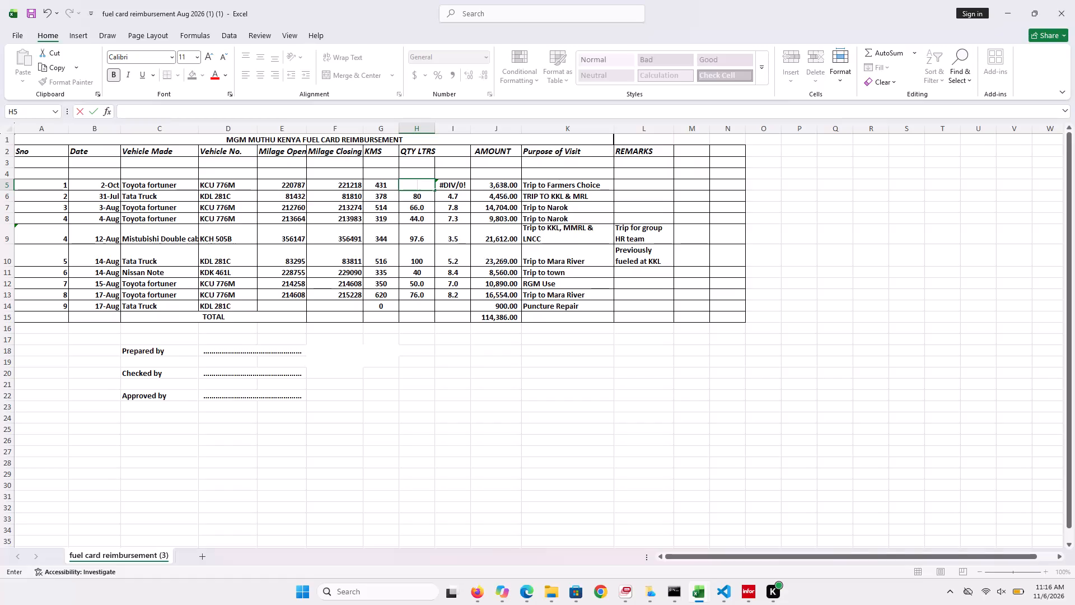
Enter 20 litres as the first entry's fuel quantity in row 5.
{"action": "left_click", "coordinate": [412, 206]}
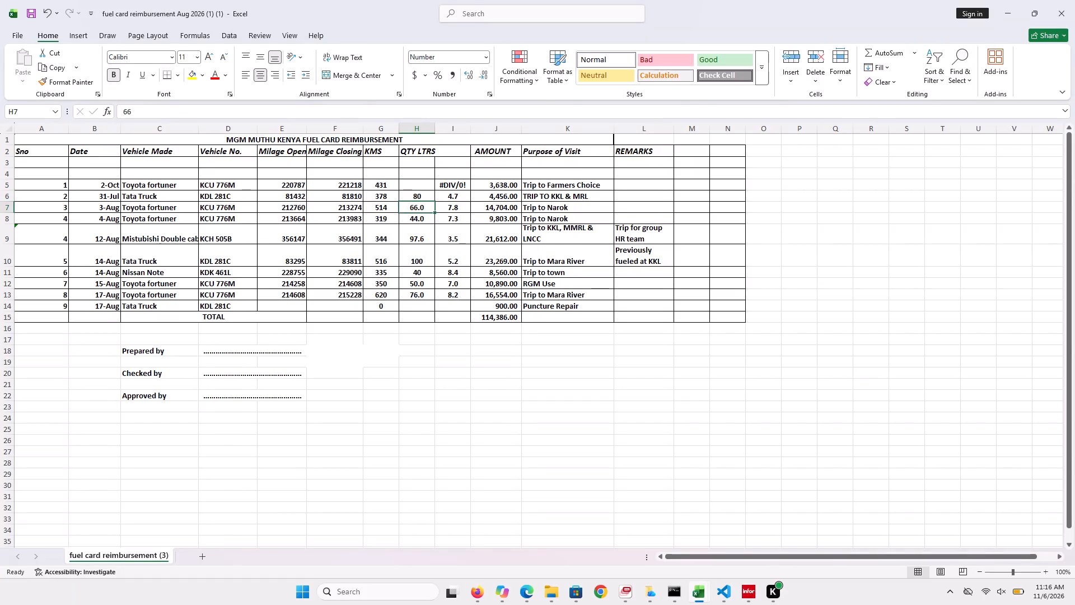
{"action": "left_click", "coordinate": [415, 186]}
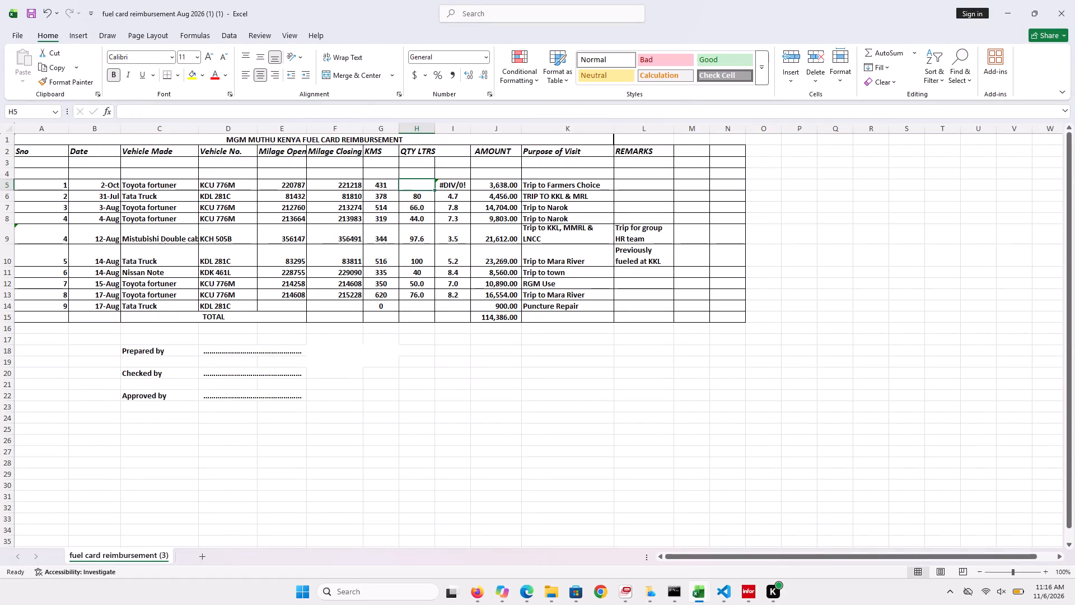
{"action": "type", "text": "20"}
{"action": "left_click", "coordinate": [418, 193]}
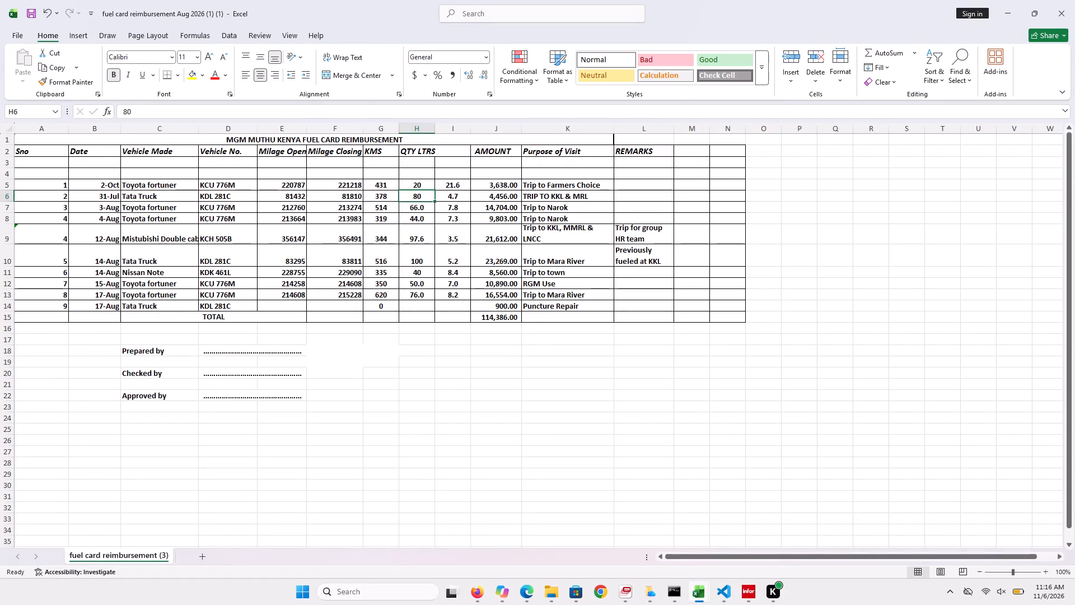
Set the first entry's fuel quantity in row 5 to 50 litres.
{"action": "left_click", "coordinate": [421, 188]}
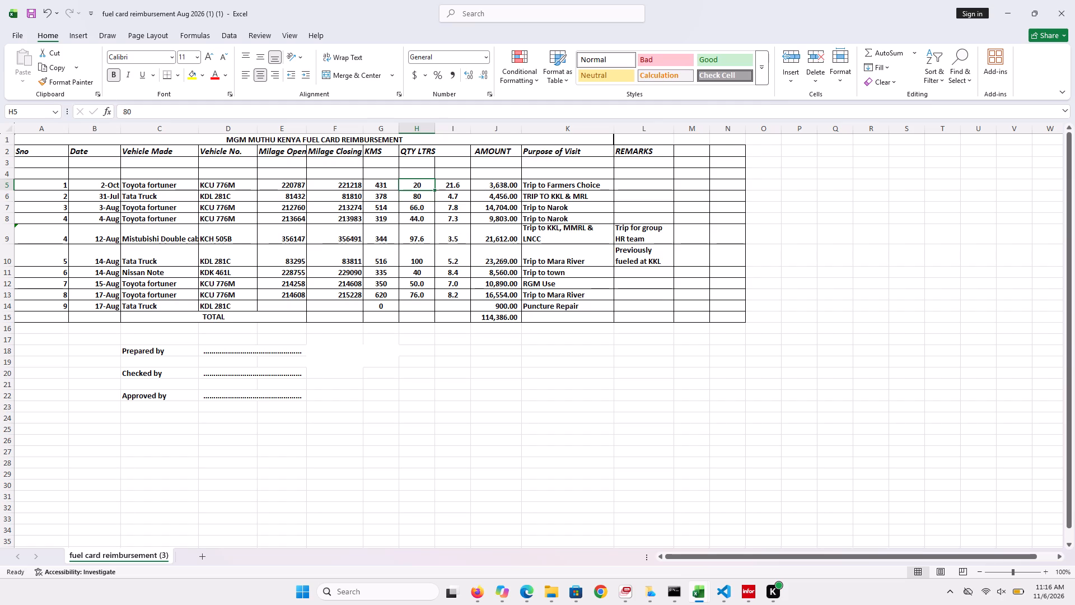
{"action": "type", "text": "50"}
{"action": "left_click", "coordinate": [424, 193]}
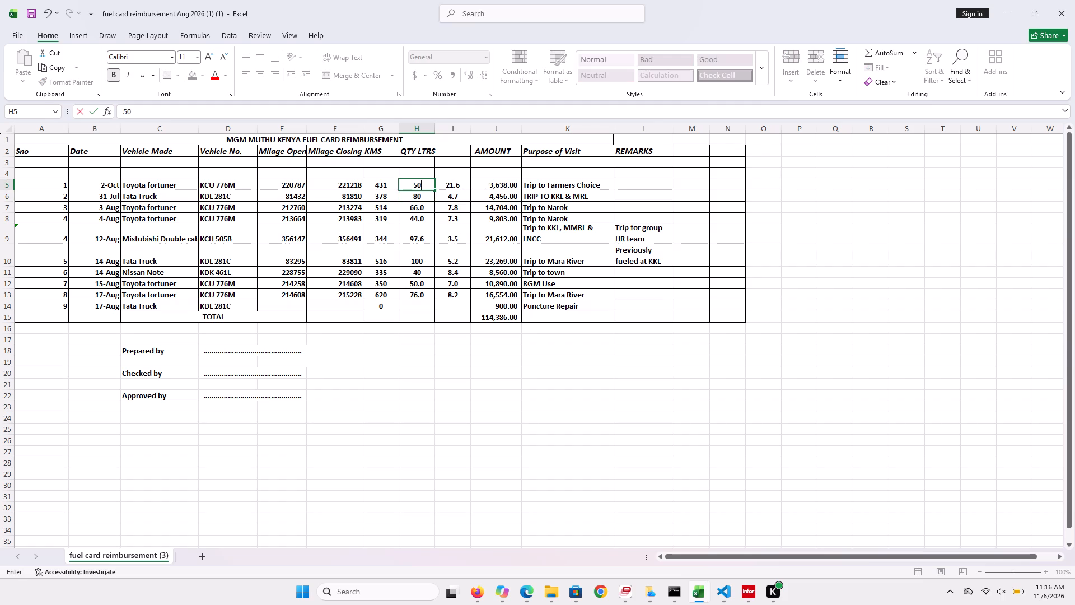
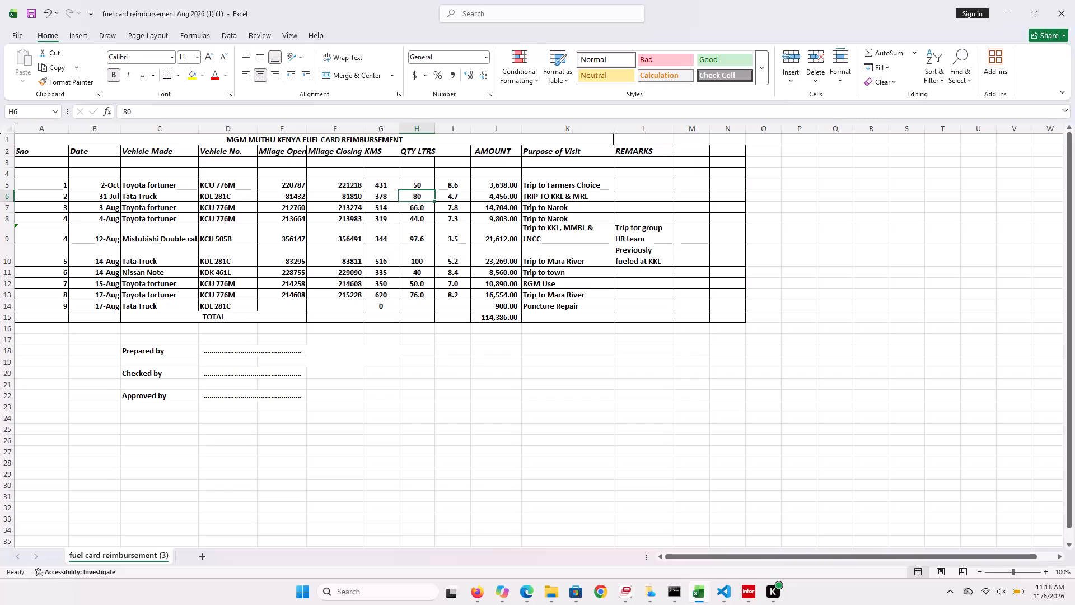
Inspect the KMS formula of the first entry in row 5.
{"action": "left_click", "coordinate": [383, 184]}
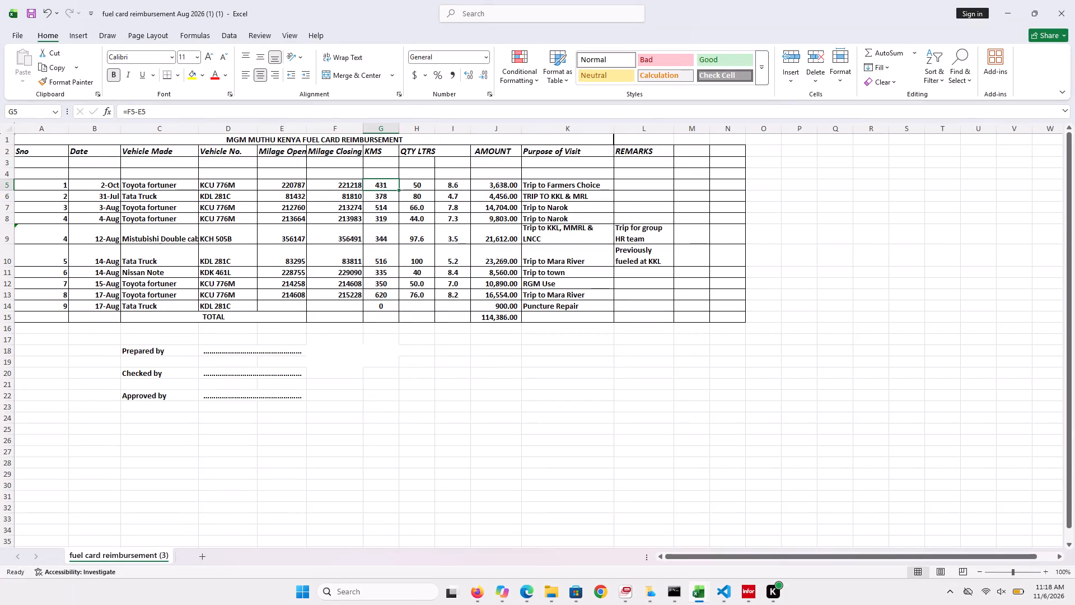